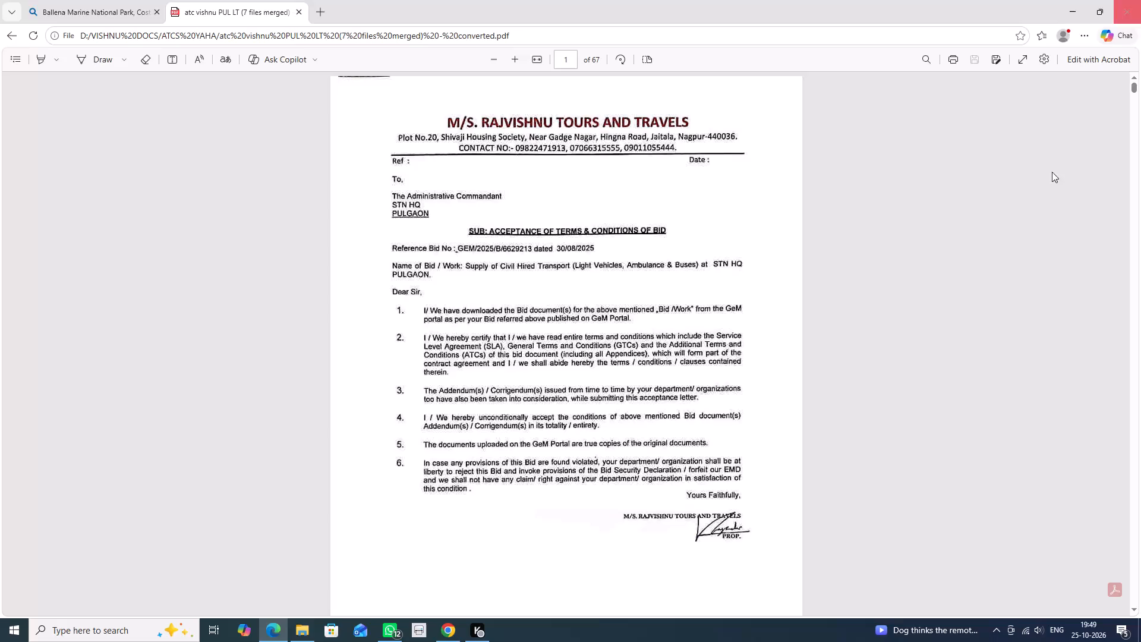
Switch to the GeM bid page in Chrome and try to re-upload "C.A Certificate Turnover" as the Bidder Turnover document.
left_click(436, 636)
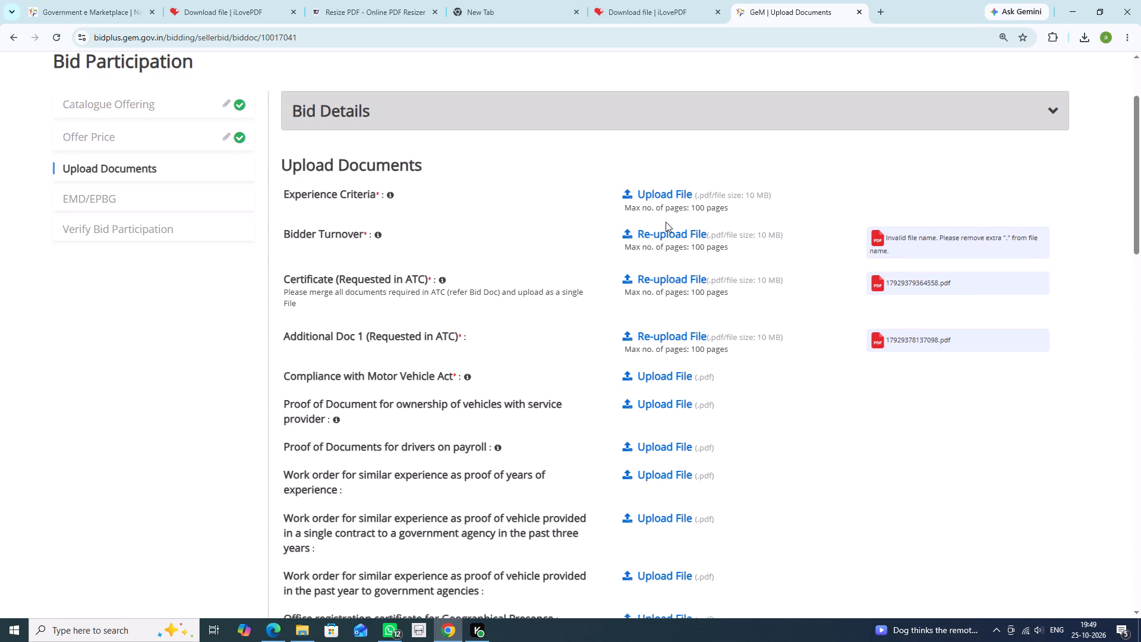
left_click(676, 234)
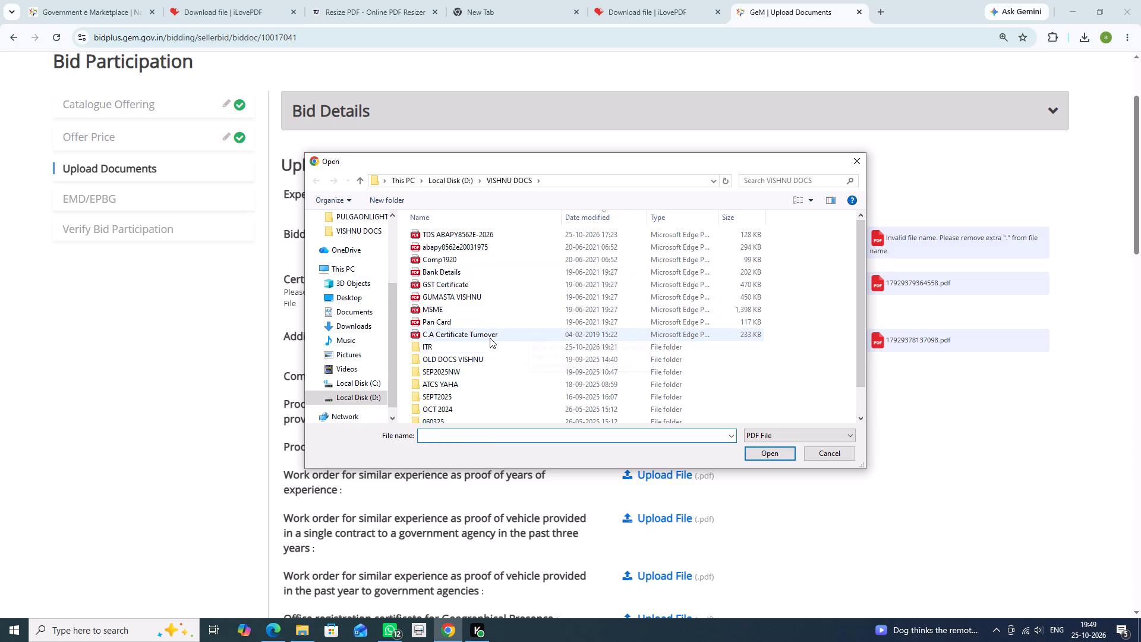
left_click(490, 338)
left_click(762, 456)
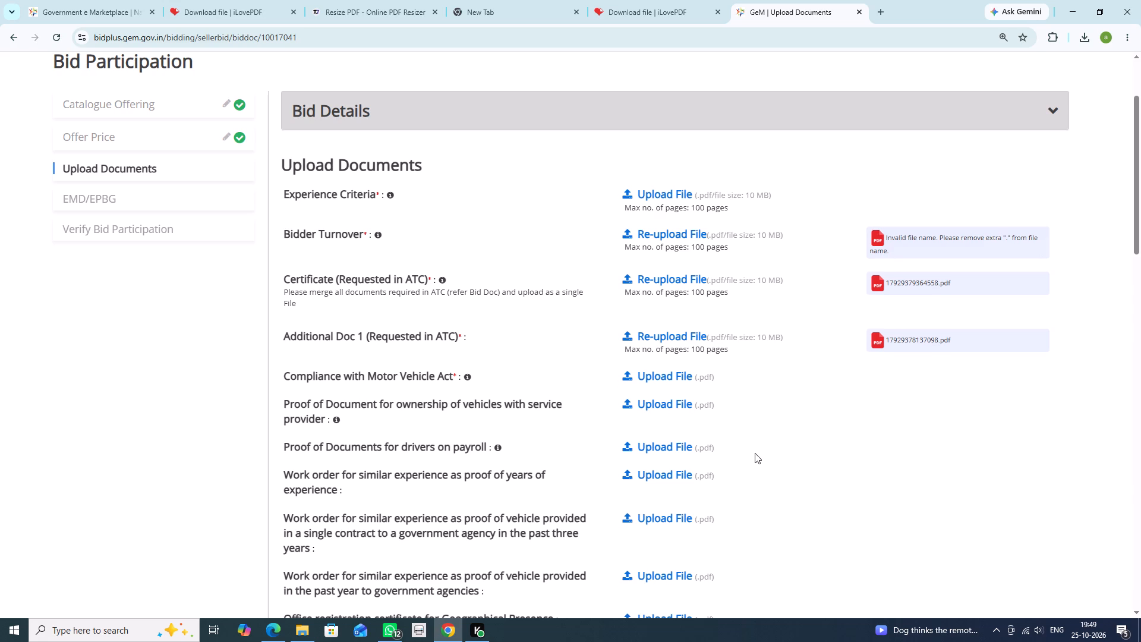
In File Explorer, rename the turnover certificate PDF in the VISHNU DOCS folder as "C.A Certificate TurnOVER".
left_click(303, 639)
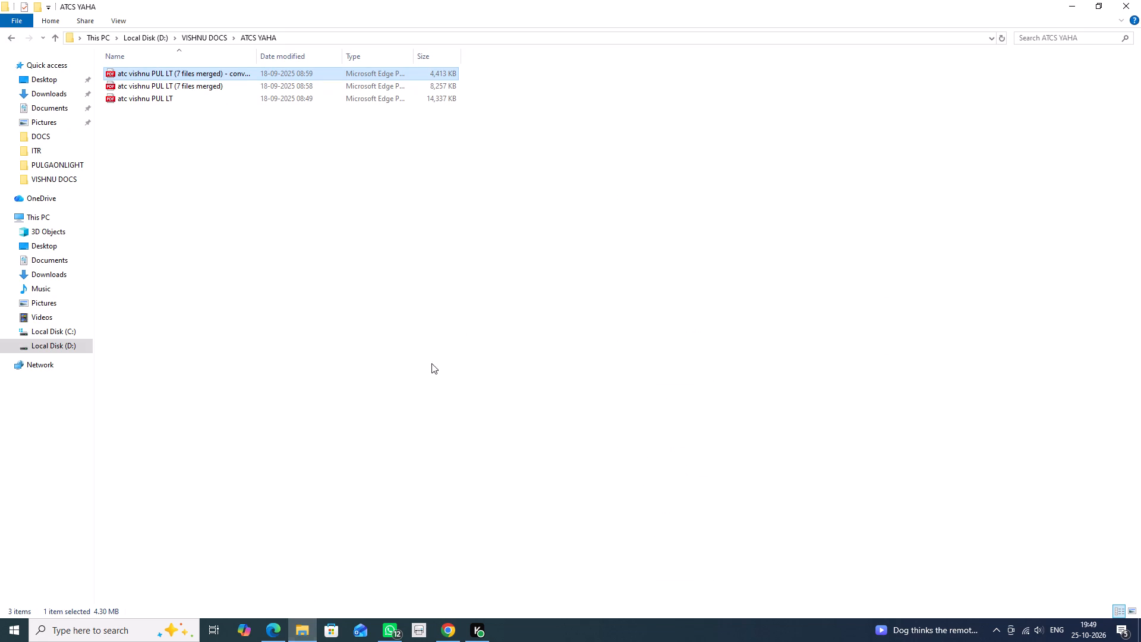
left_click(196, 37)
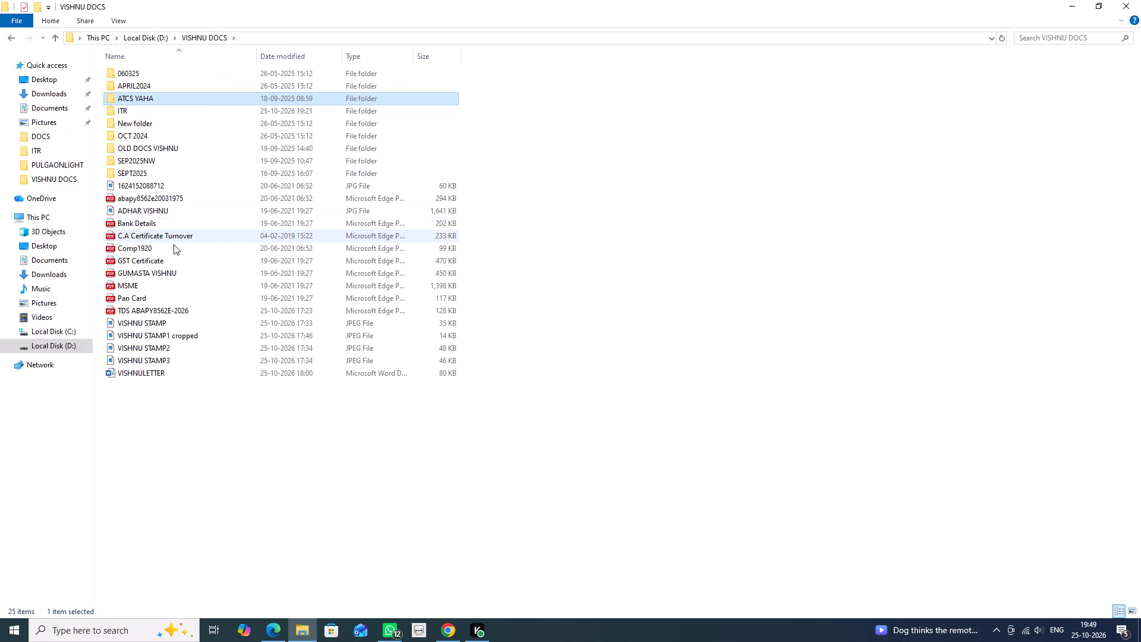
left_click(185, 239)
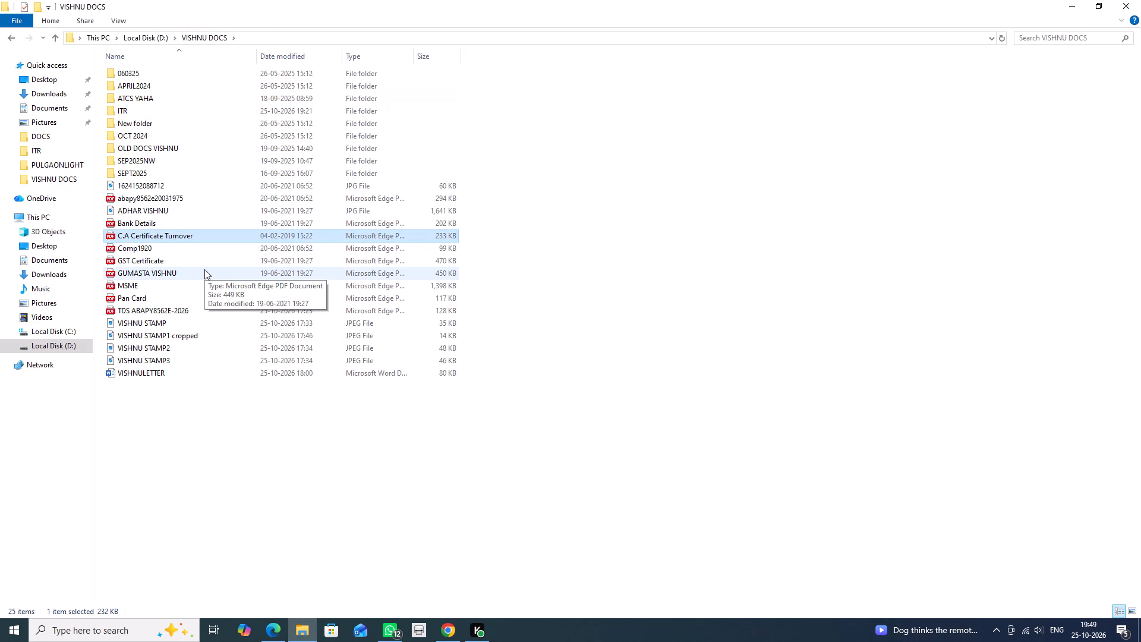
key("F2")
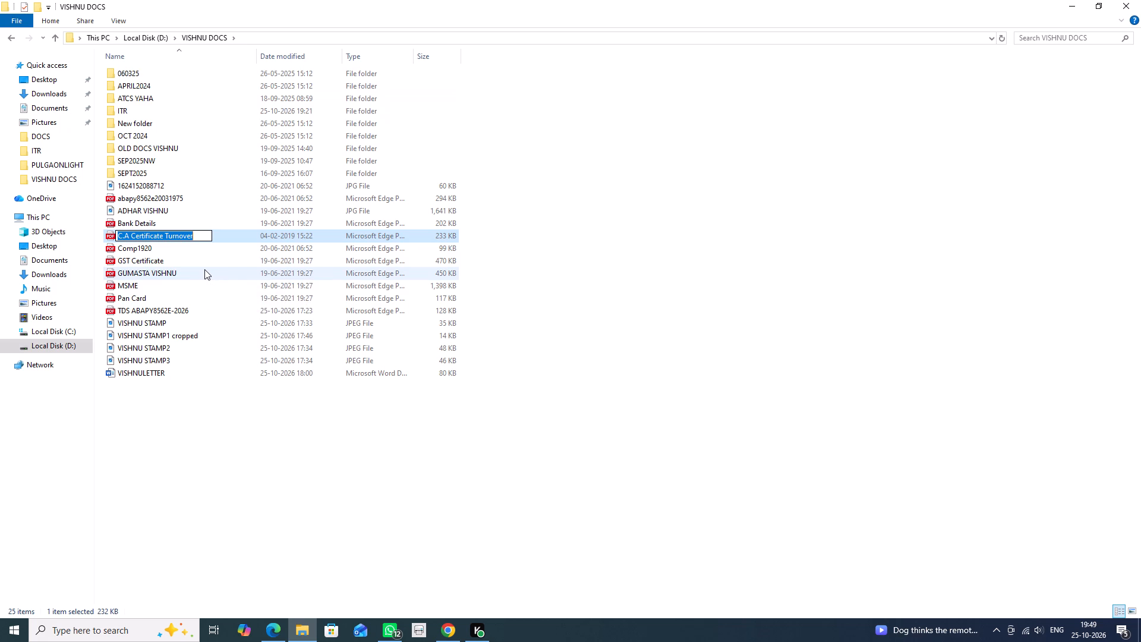
key("Right")
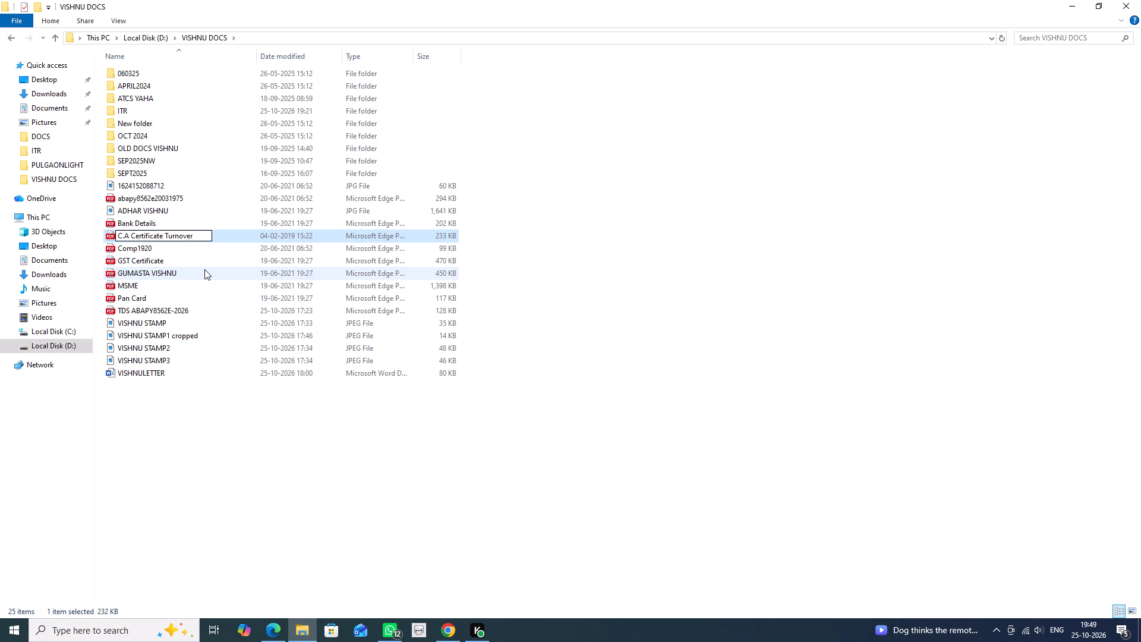
key("BackSpace")
key("BackSpace")
key("BackSpace")
key("BackSpace")
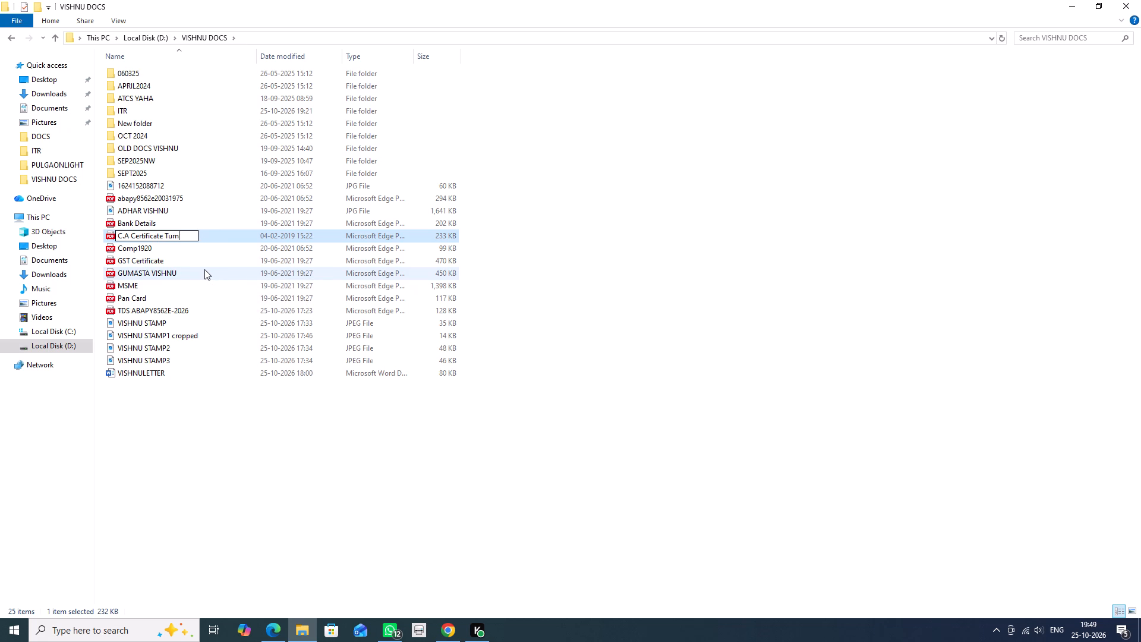
type("OVER")
key("Return")
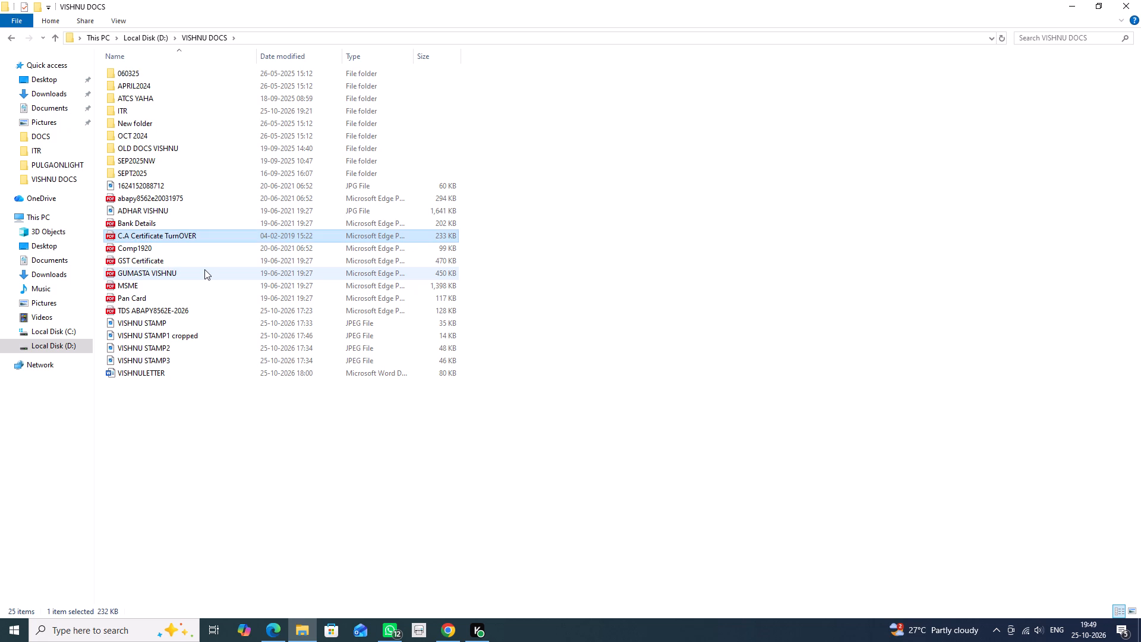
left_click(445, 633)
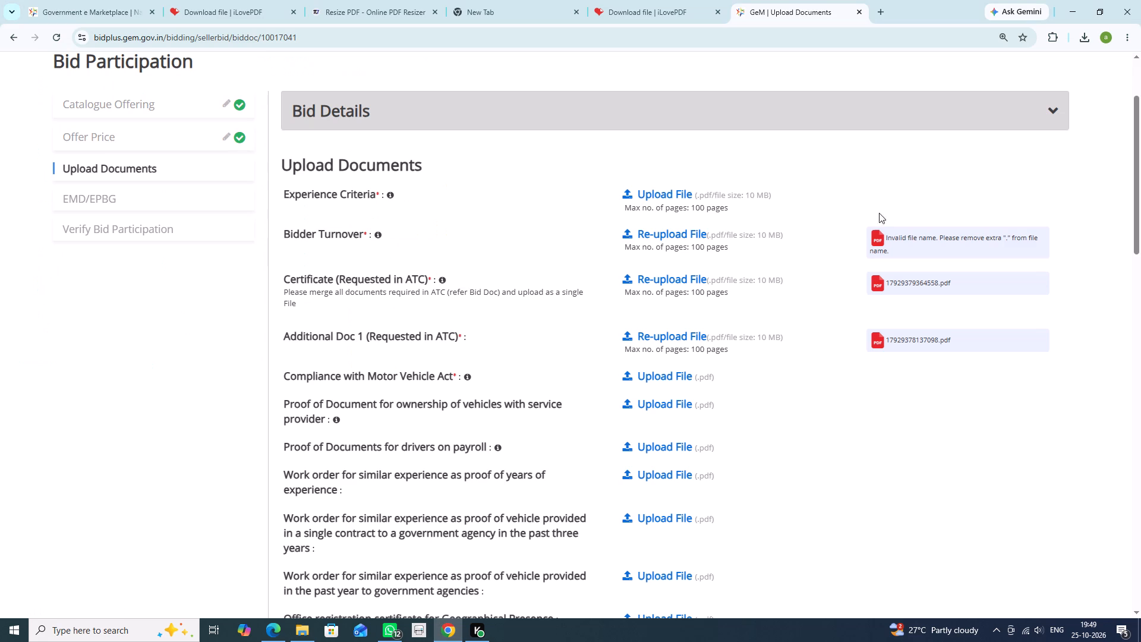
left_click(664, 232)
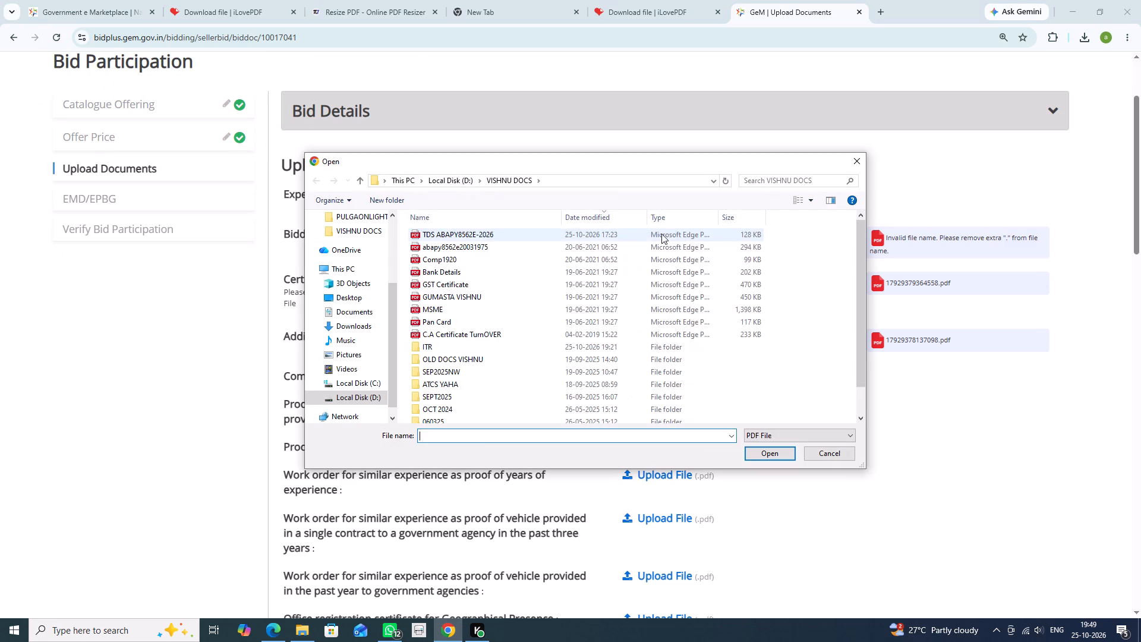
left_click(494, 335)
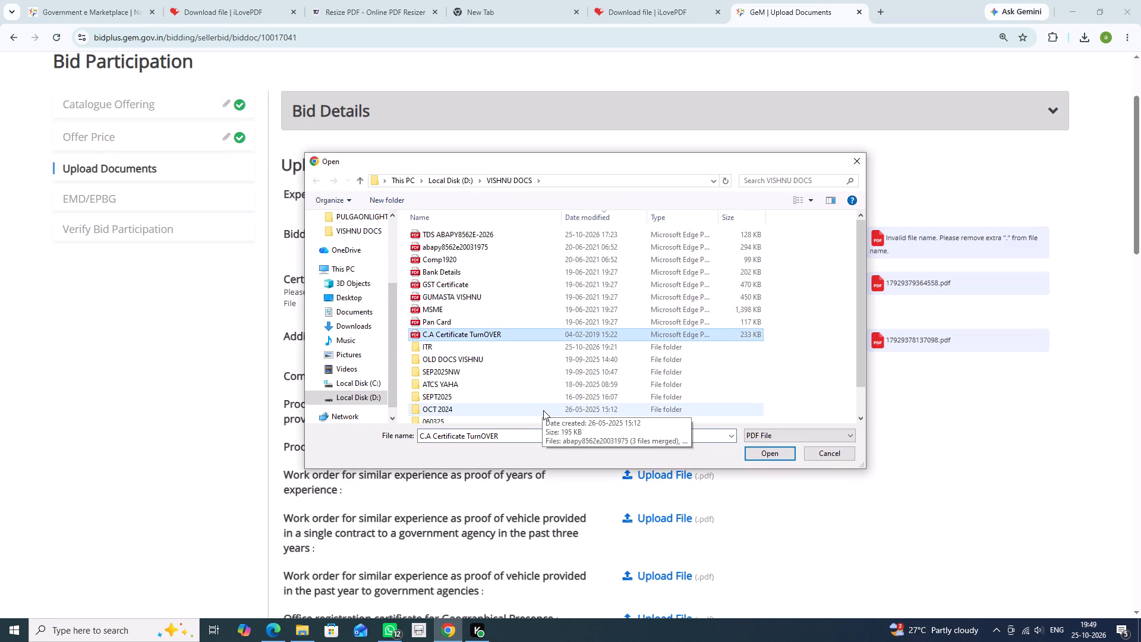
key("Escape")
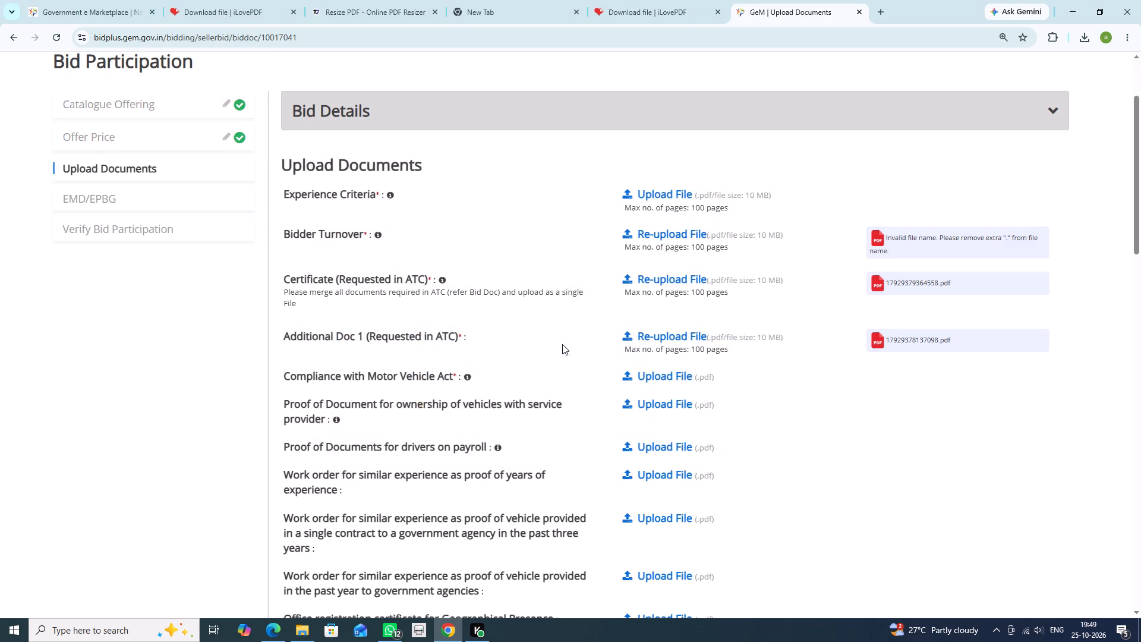
In File Explorer, remove the extra dot from the turnover certificate's file name so it reads "CA Certificate TurnOVER".
left_click(302, 640)
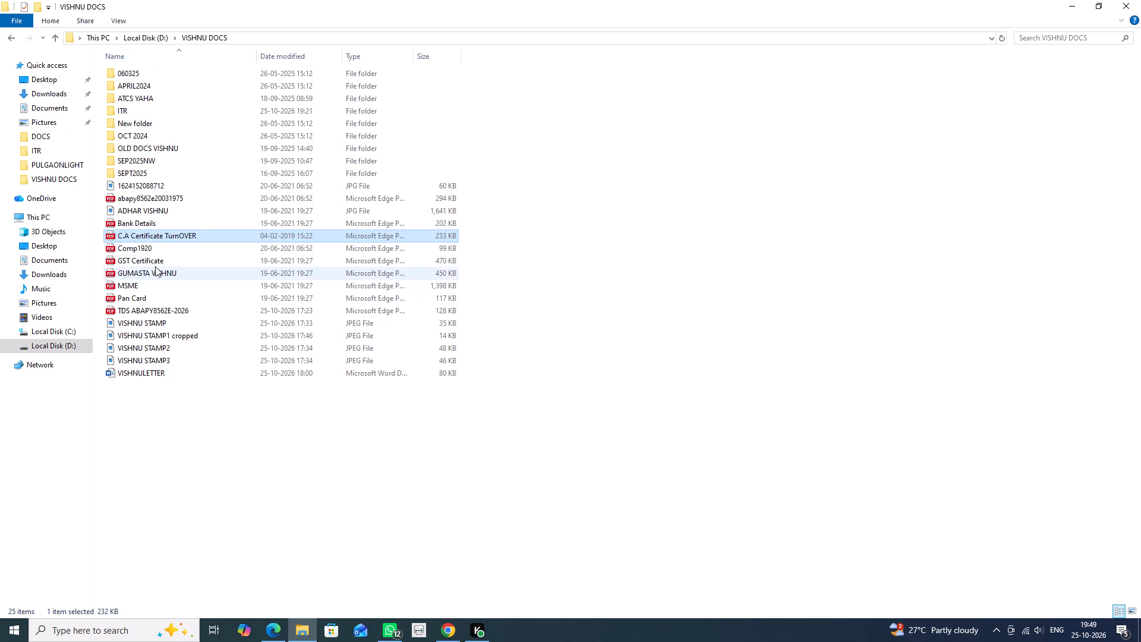
key("F2")
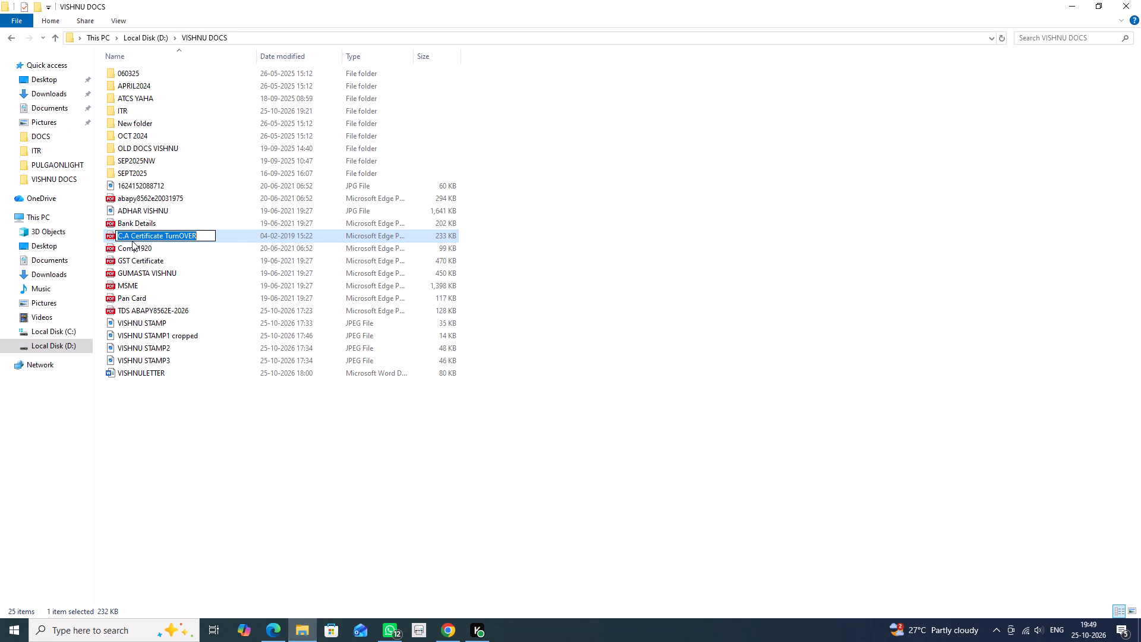
left_click(125, 235)
key("BackSpace")
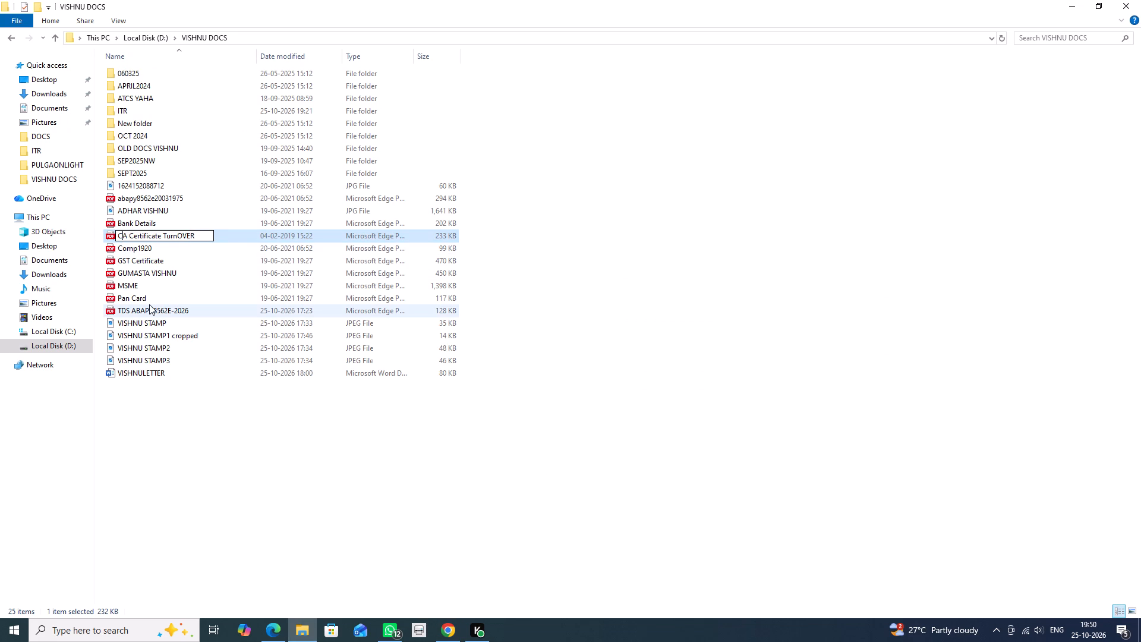
key("Return")
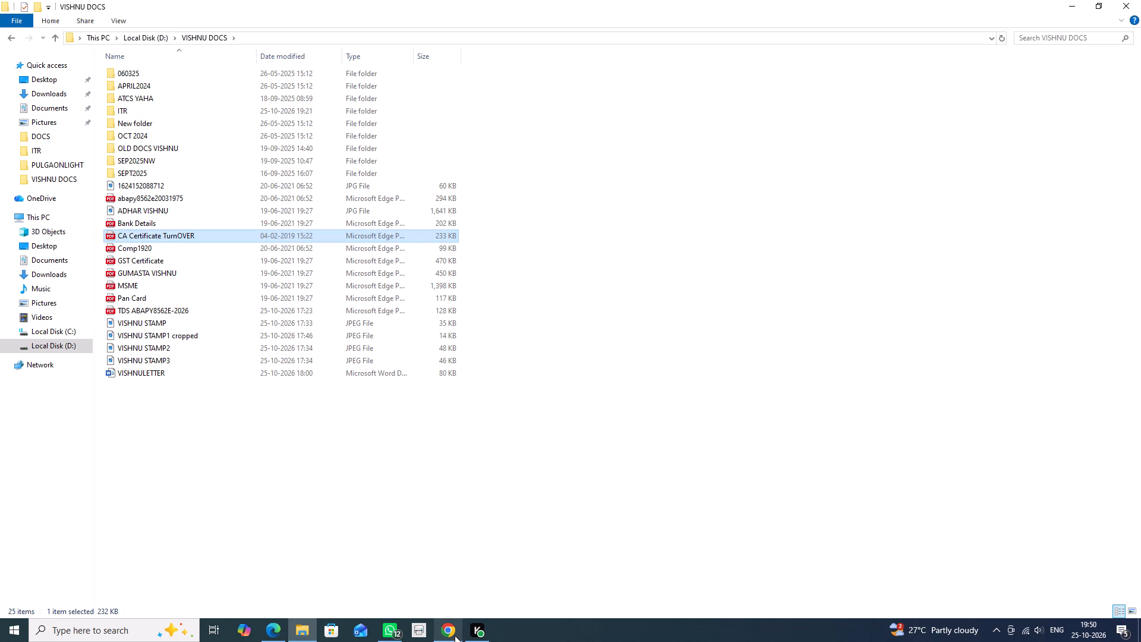
Back on the GeM bid page in Chrome, re-upload "CA Certificate TurnOVER" as the Bidder Turnover document.
left_click(455, 635)
left_click(652, 240)
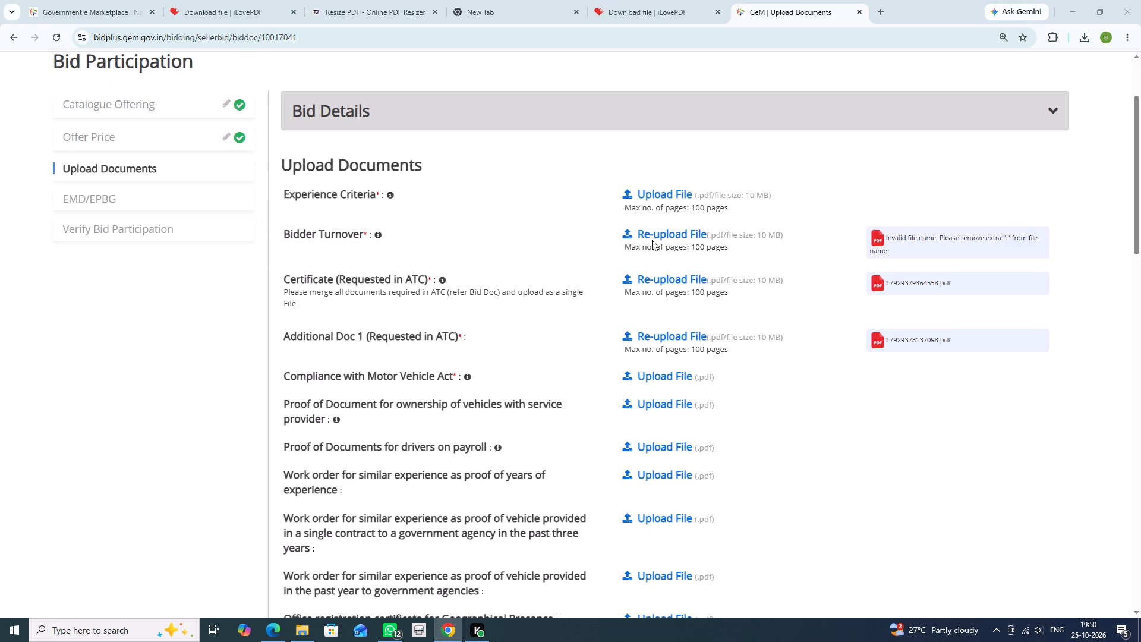
left_click(455, 333)
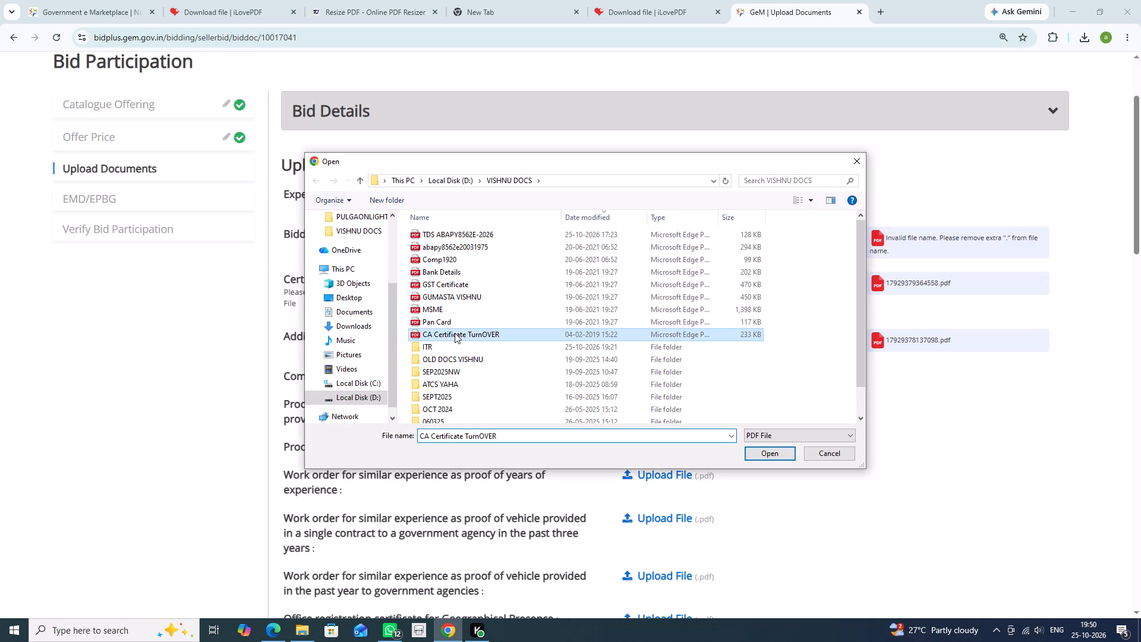
left_click(777, 454)
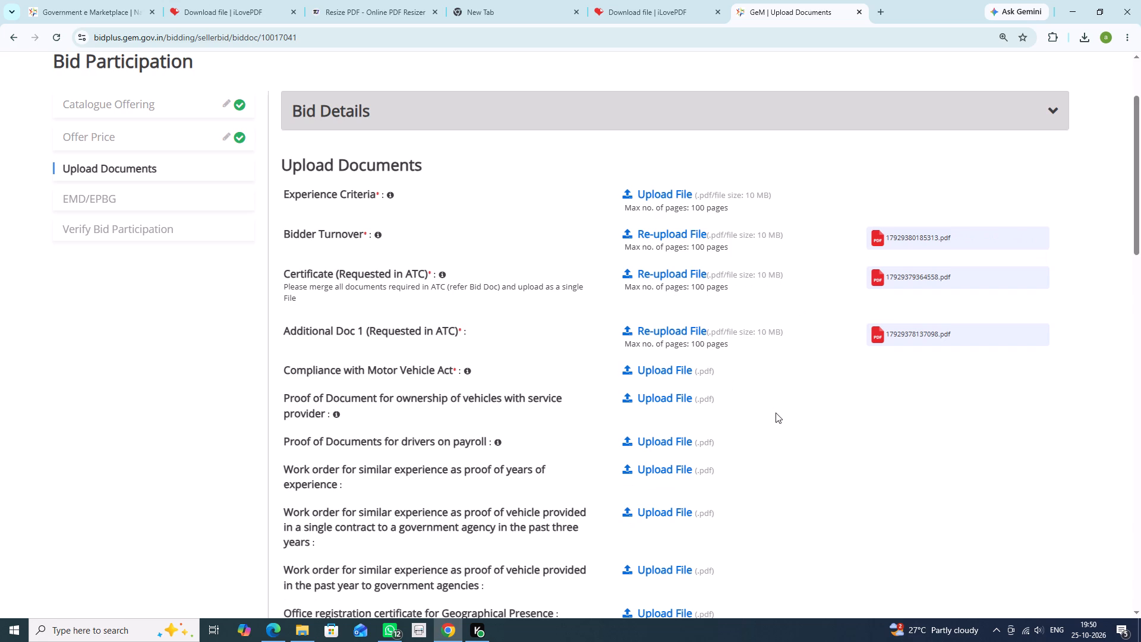
In File Explorer, look through the SEP2025NW, APRIL2024, ATCS YAHA and OCT 2024 subfolders of VISHNU DOCS for further bid documents.
left_click(314, 641)
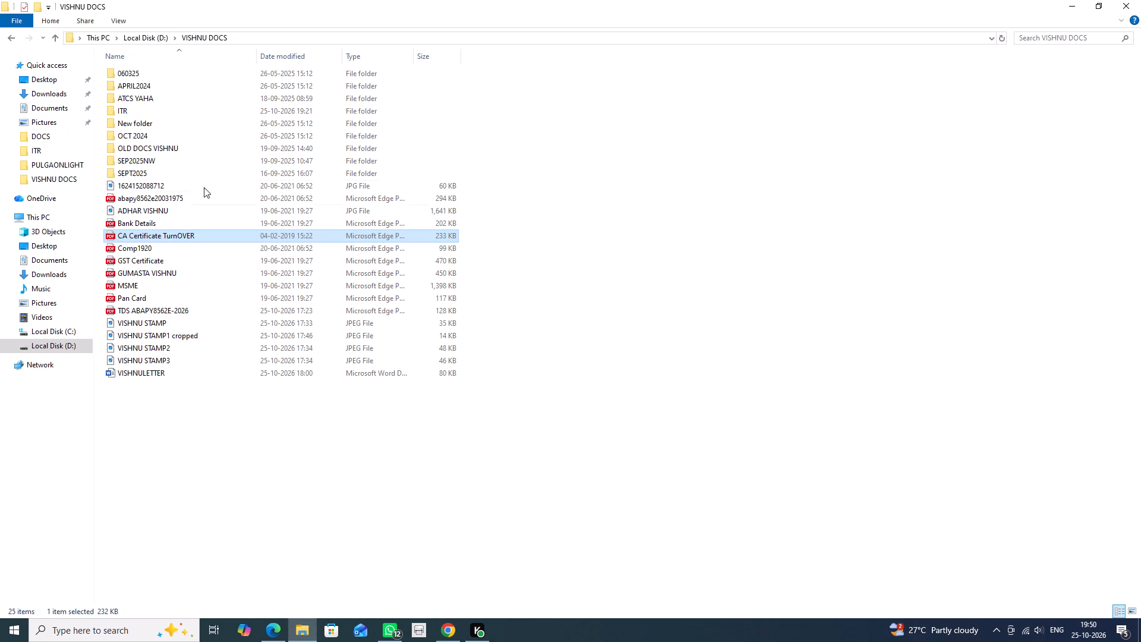
double_click(160, 162)
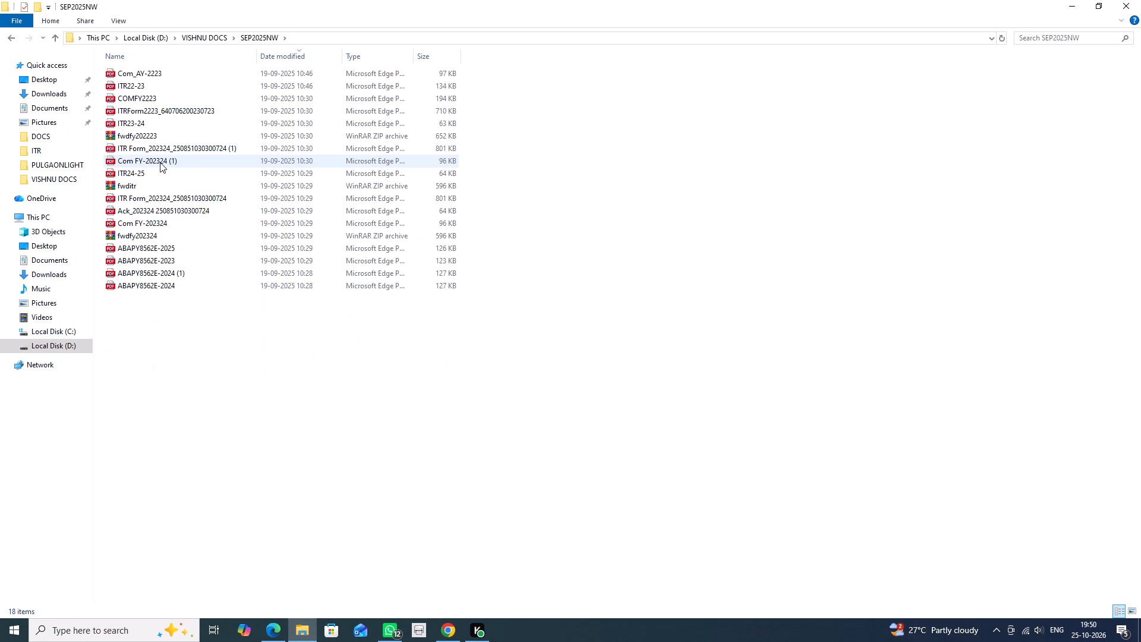
left_click(194, 33)
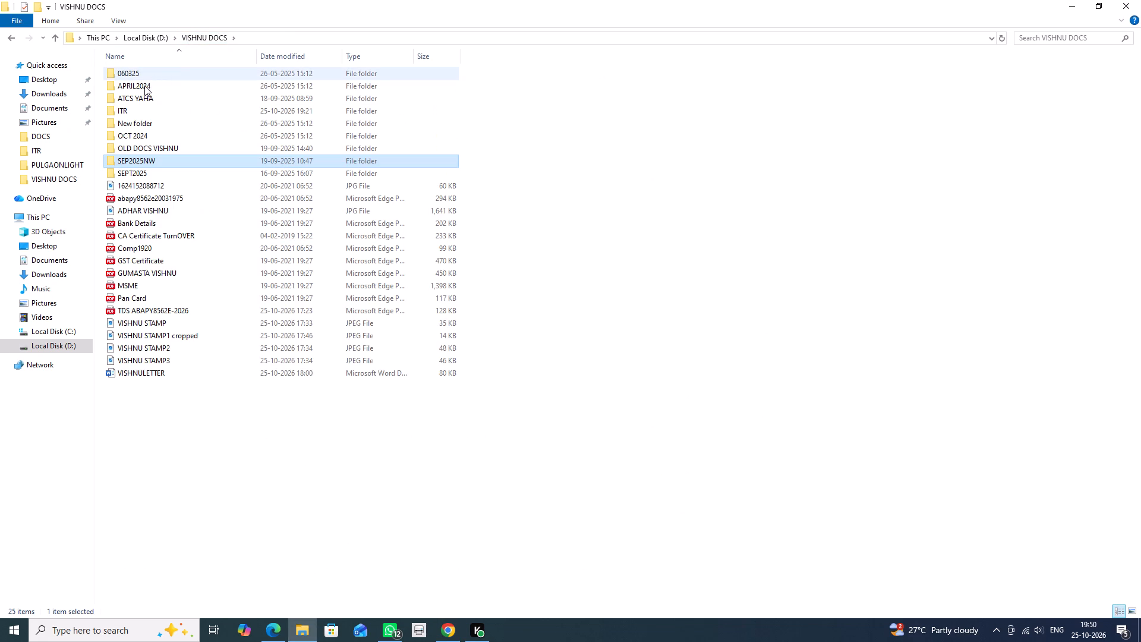
double_click(144, 86)
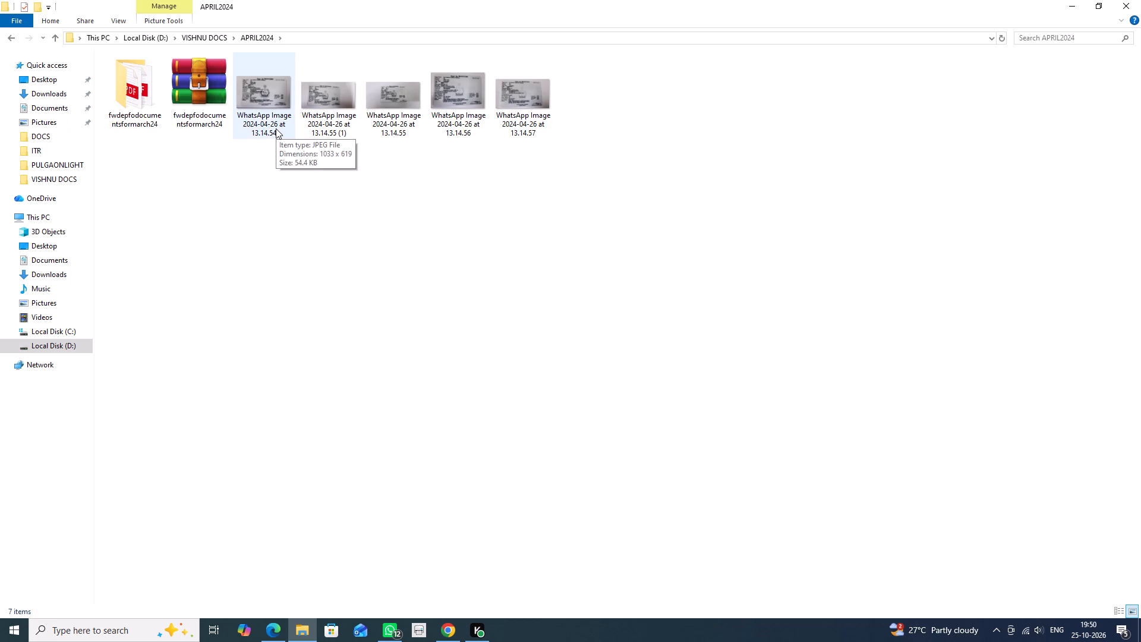
left_click(201, 35)
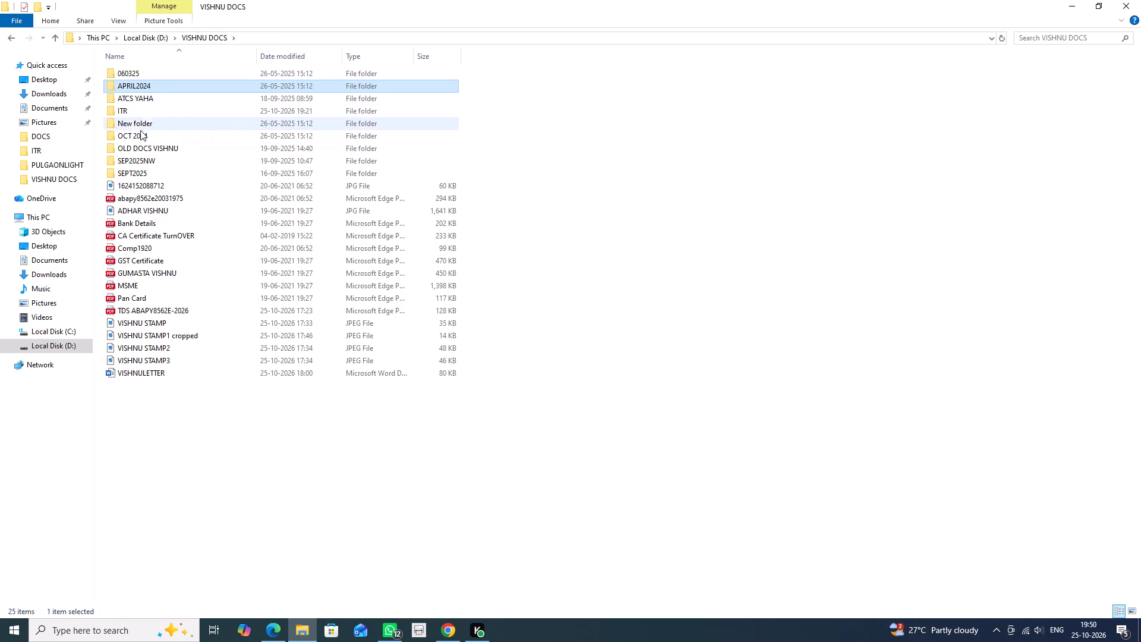
double_click(126, 93)
left_click(196, 36)
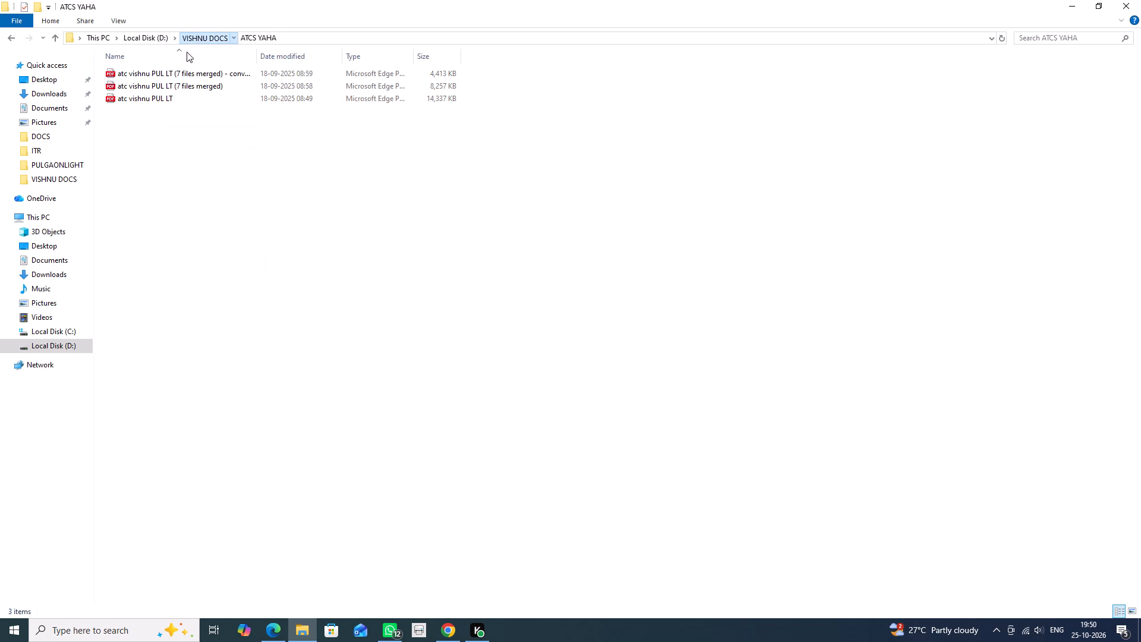
double_click(152, 138)
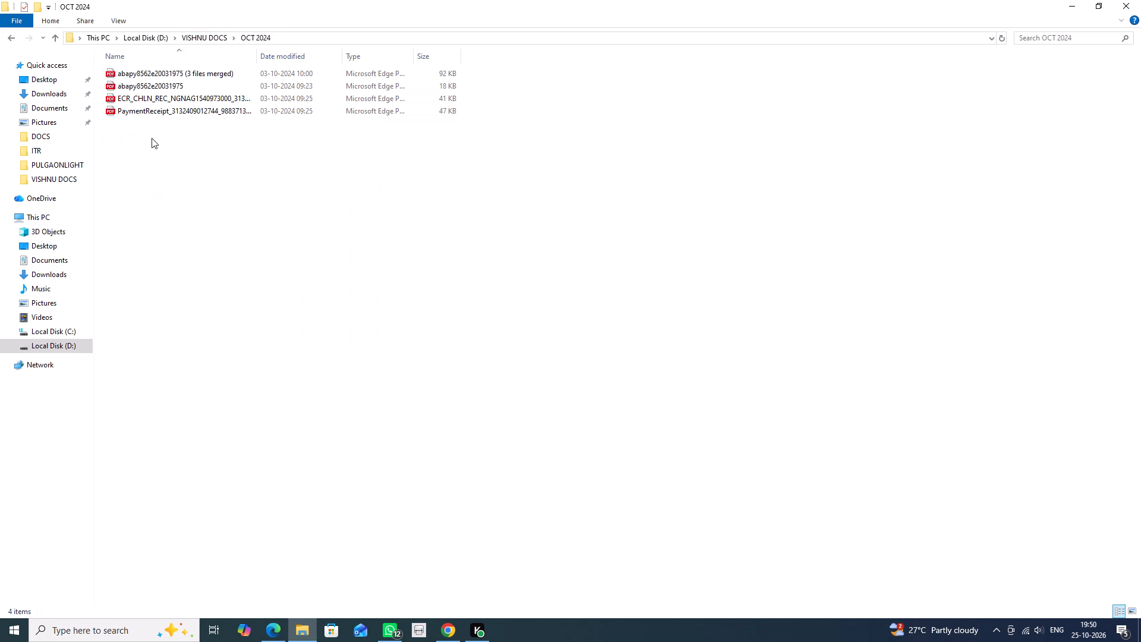
left_click(196, 40)
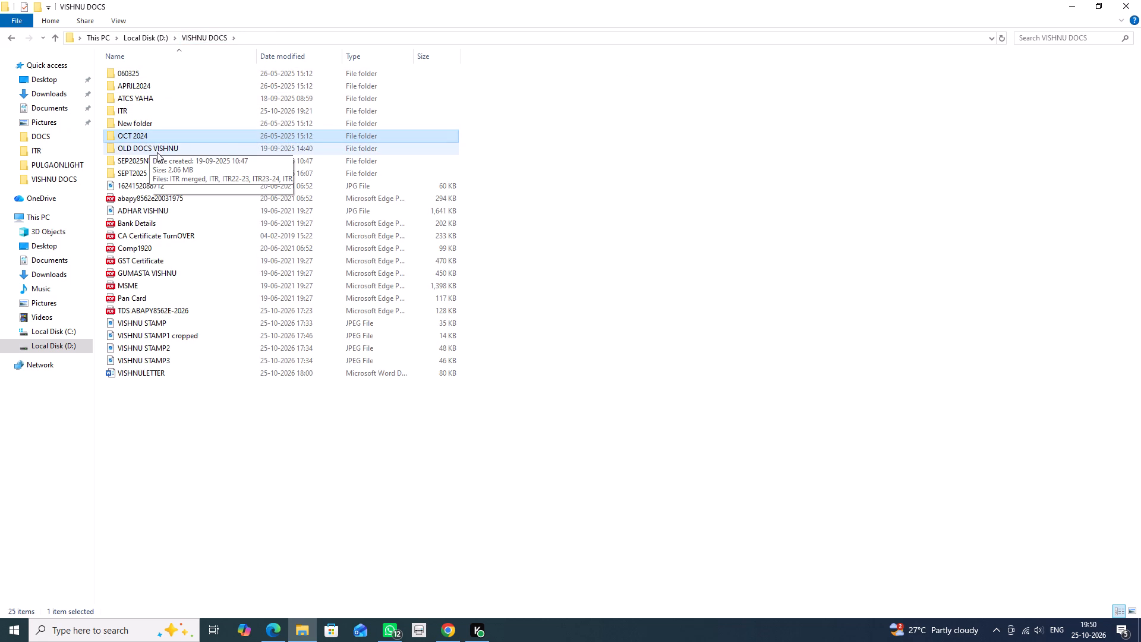
double_click(138, 163)
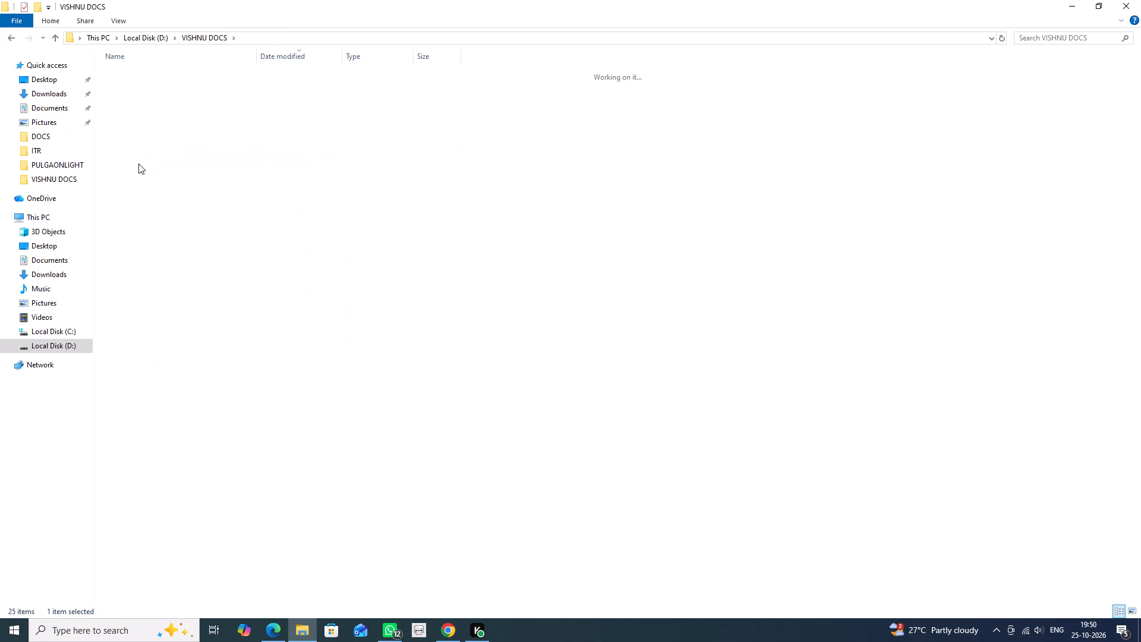
left_click(210, 36)
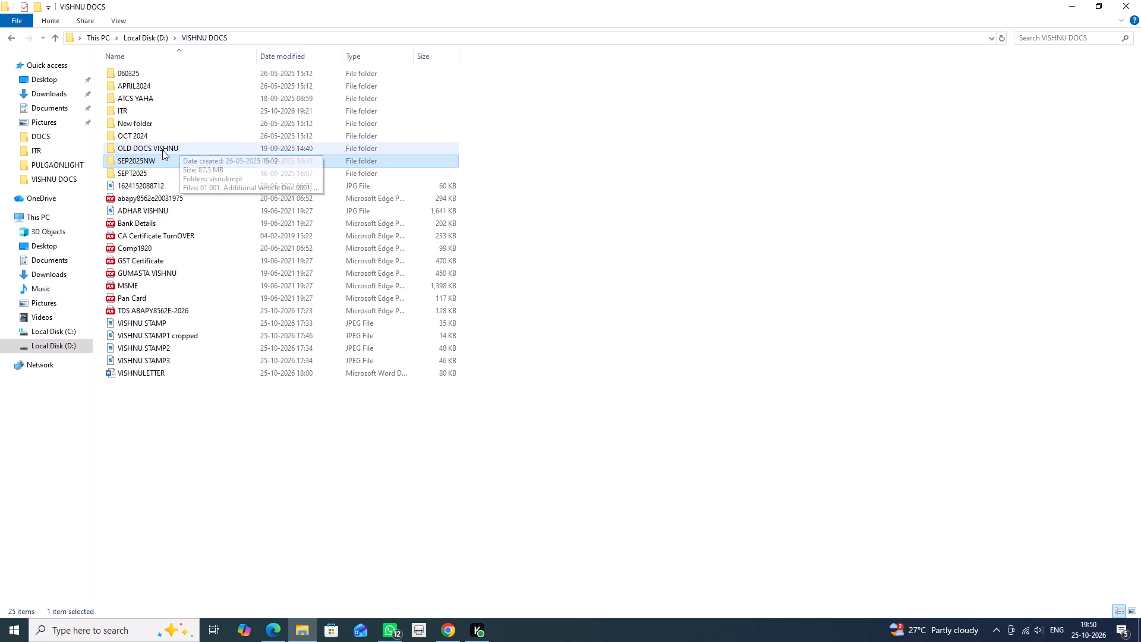
Open the "veh docs" PDF from the SEPT2025 folder and review its vehicle document pages.
double_click(150, 172)
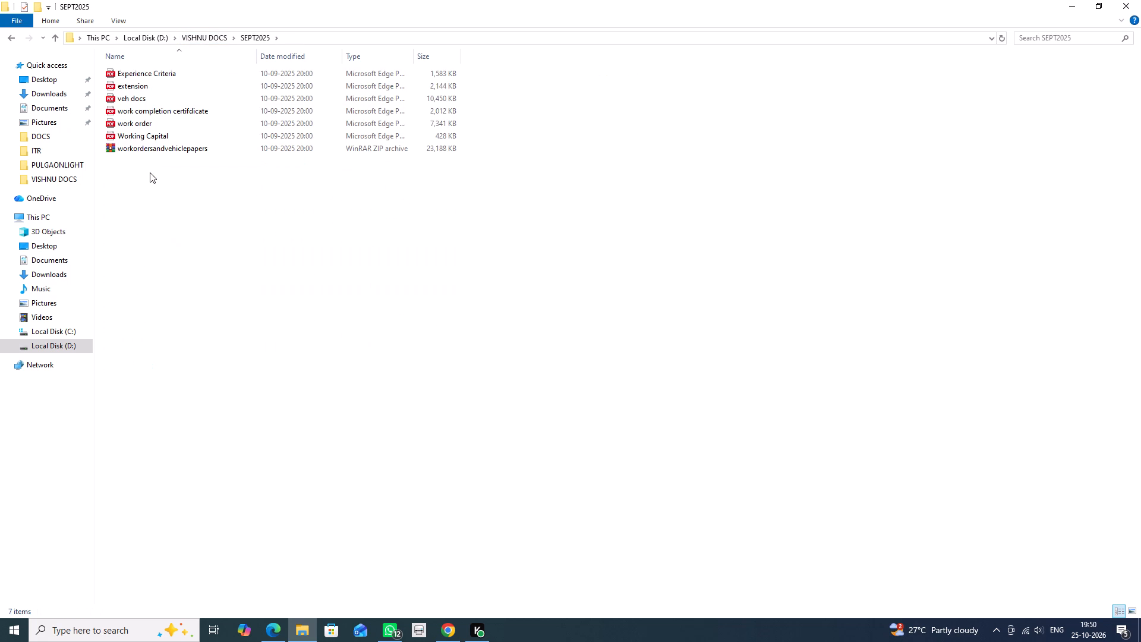
double_click(142, 97)
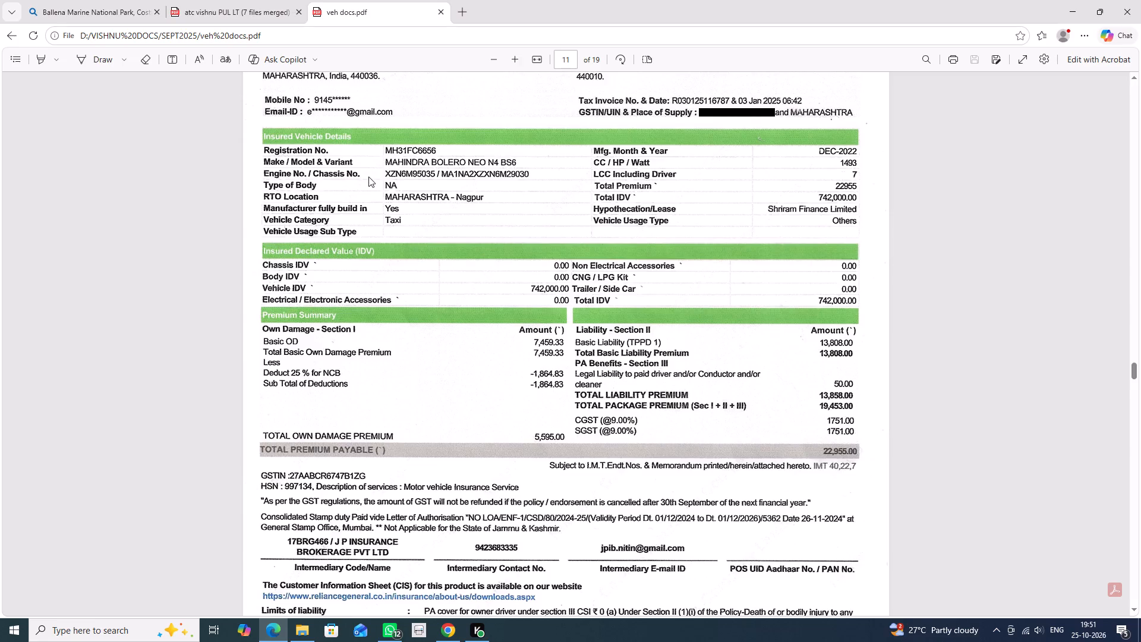
scroll(663, 241, "up", 12)
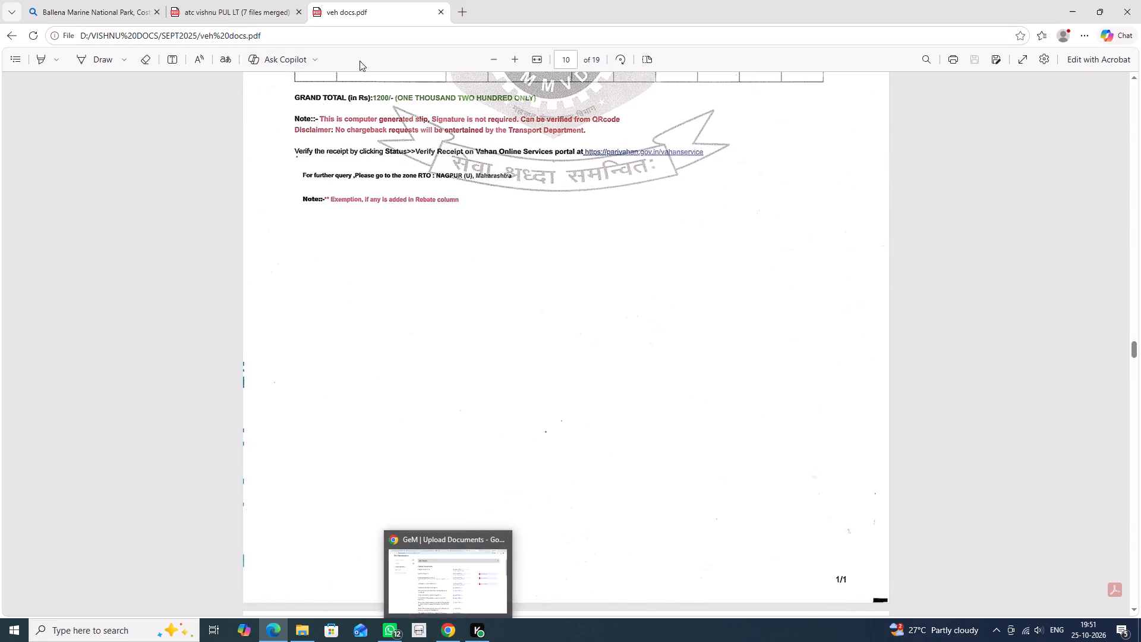
Close the "veh docs" PDF, switch to Chrome and open the Orders list on the GeM portal.
left_click(439, 12)
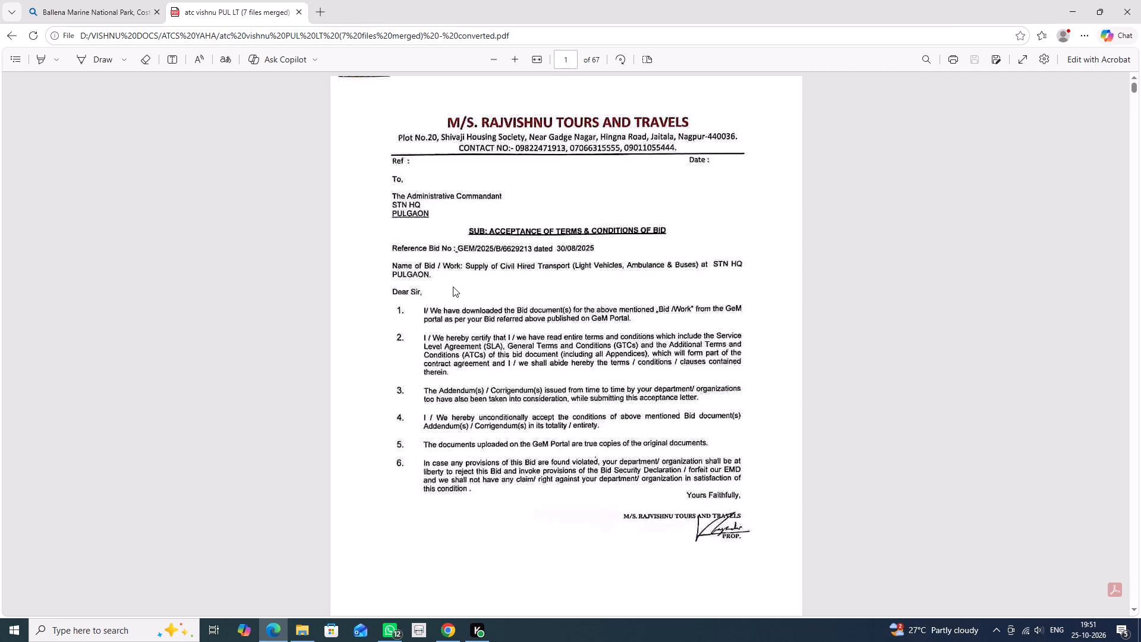
left_click(443, 631)
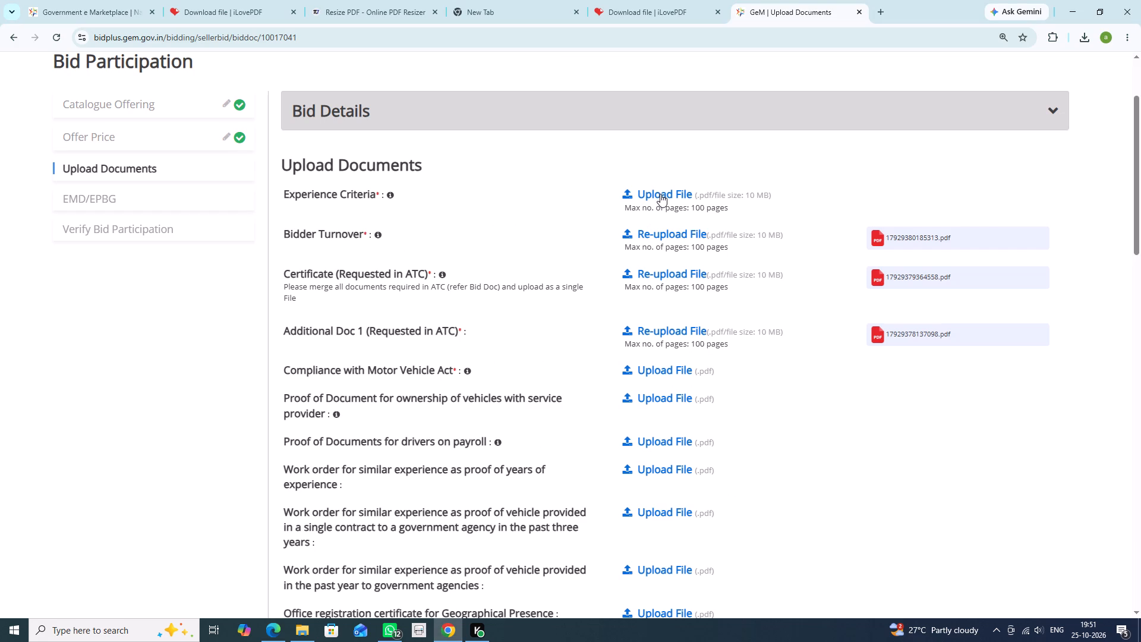
scroll(669, 219, "up", 6)
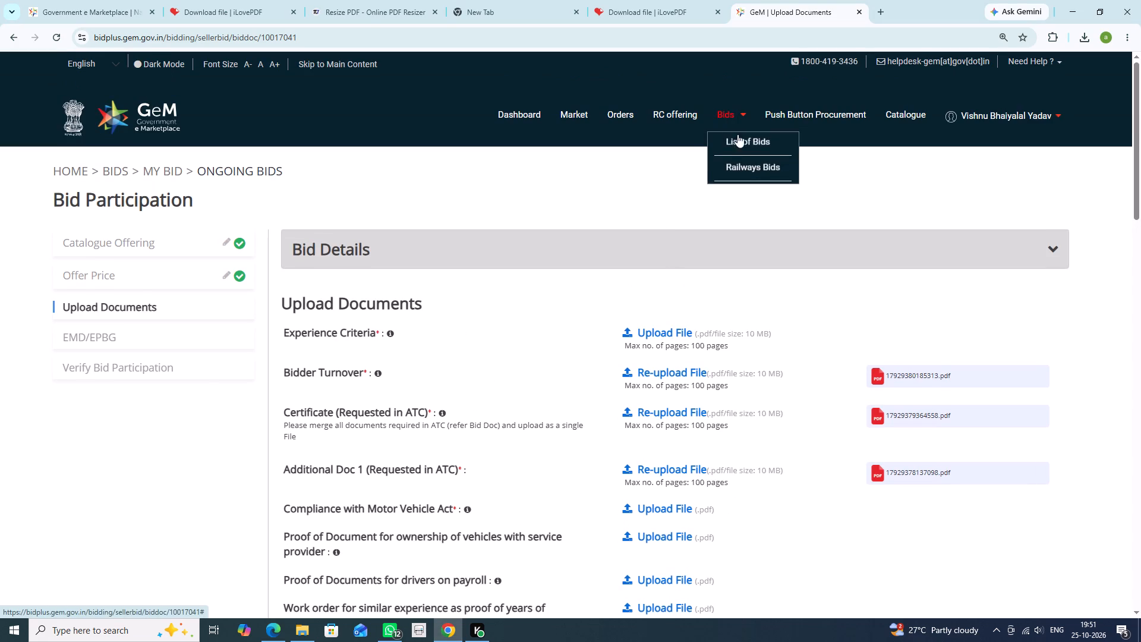
left_click(617, 115)
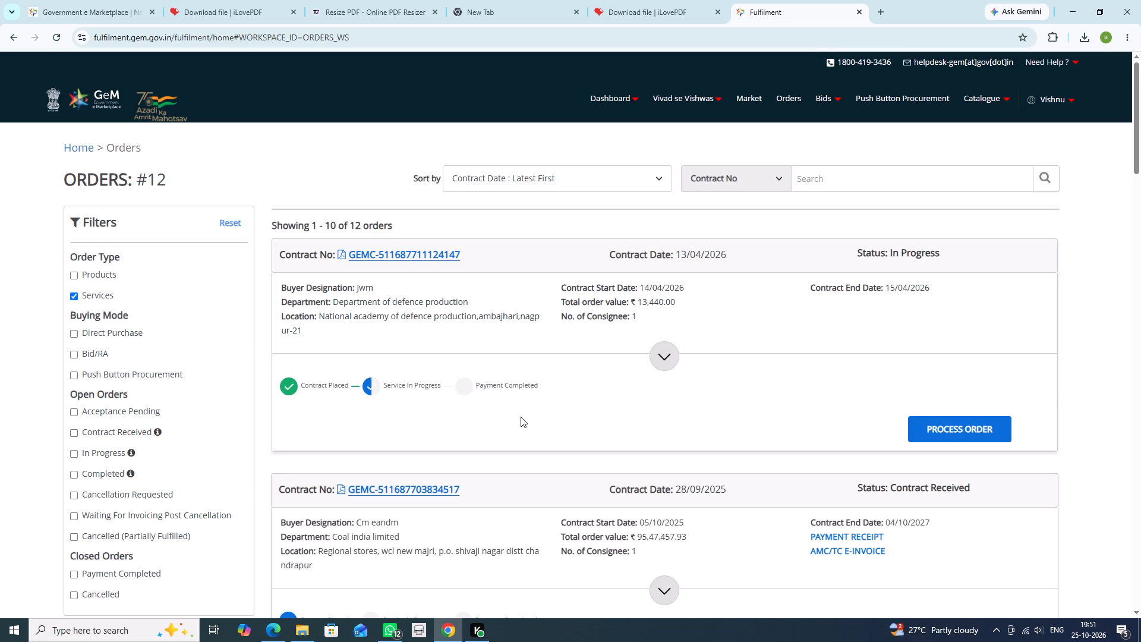
left_click(415, 259)
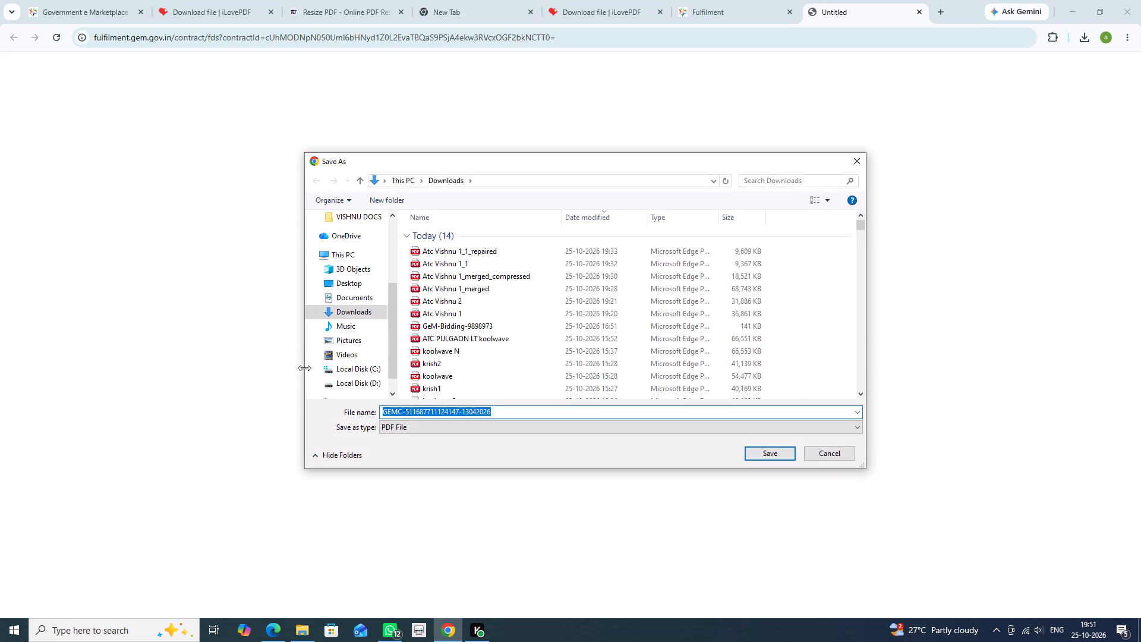
left_click(360, 388)
scroll(490, 265, "down", 4)
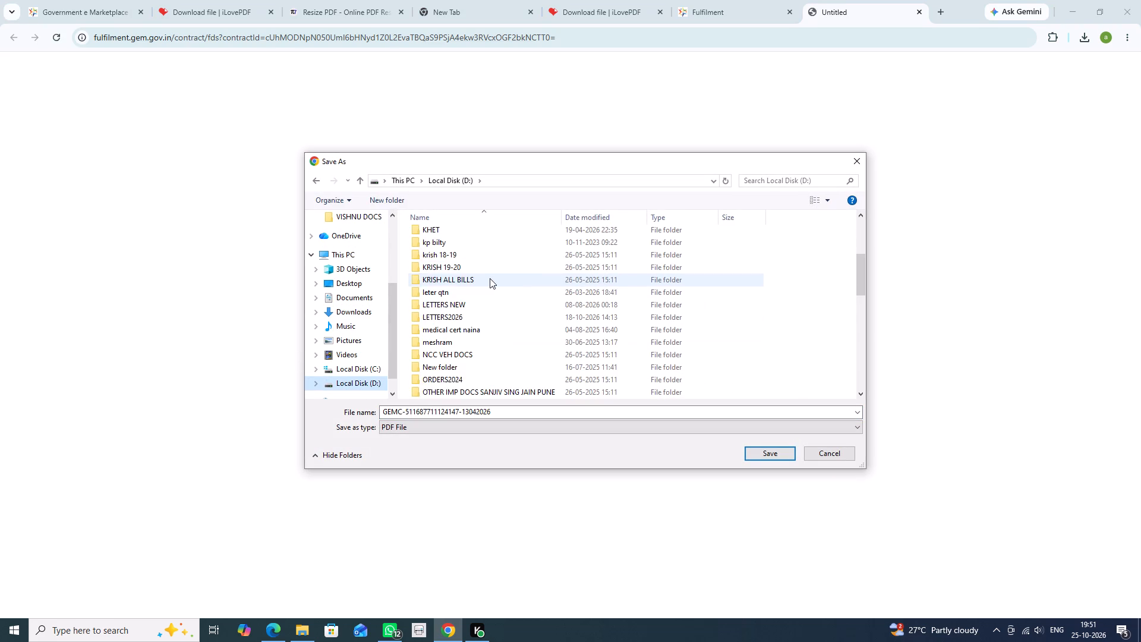
scroll(490, 278, "down", 7)
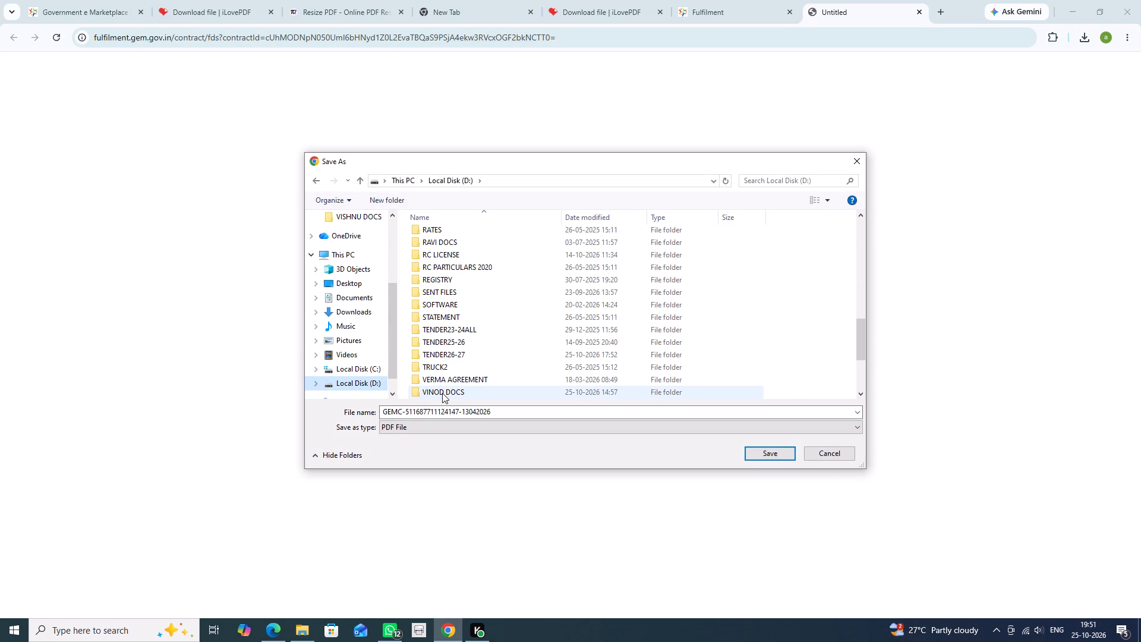
scroll(447, 388, "down", 2)
double_click(452, 329)
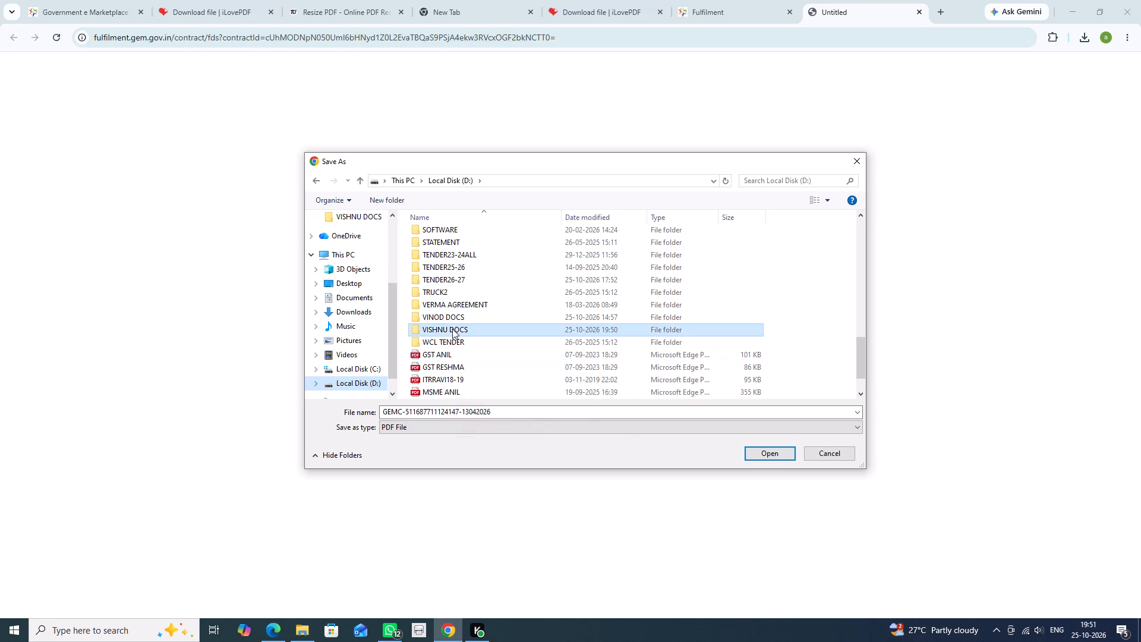
right_click(537, 350)
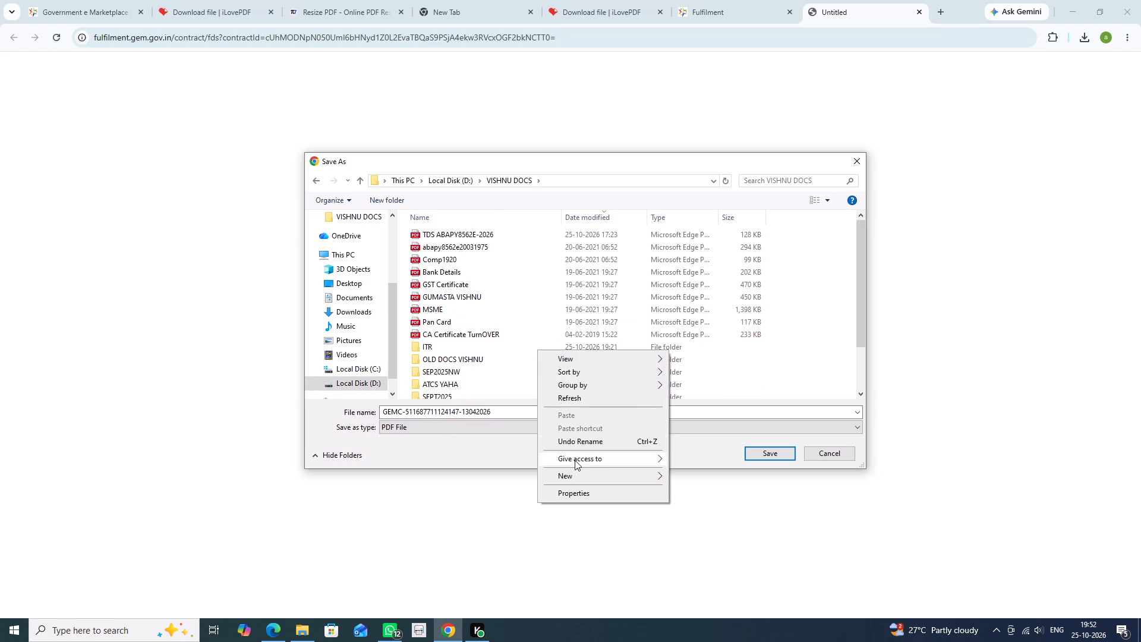
left_click(574, 477)
left_click(691, 313)
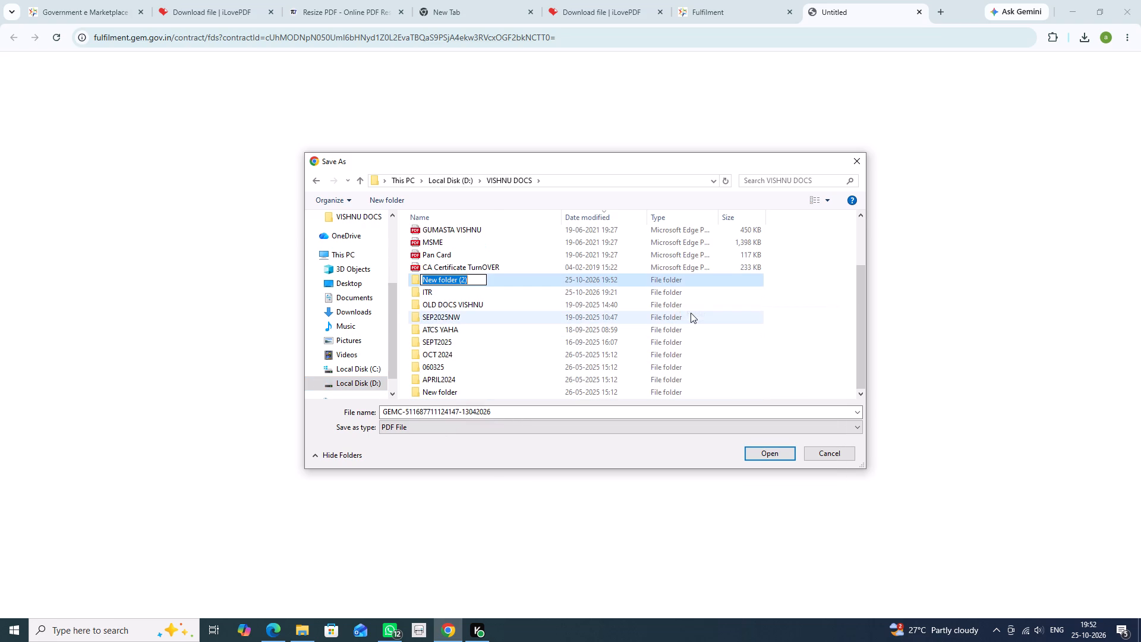
type("GE")
type("M CONTRACTS")
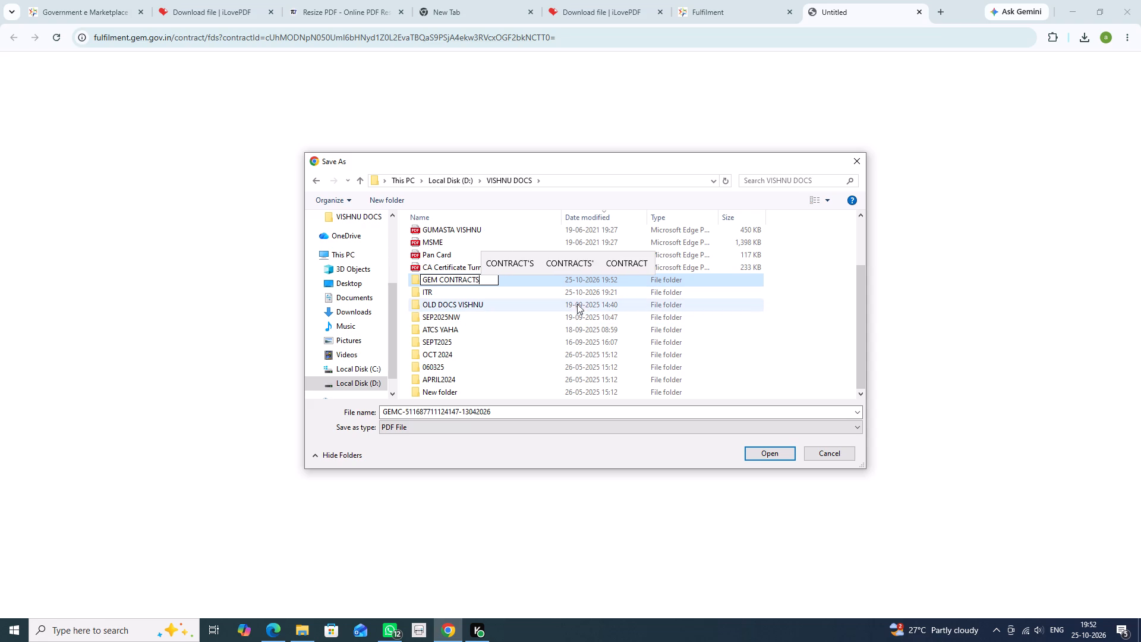
left_click(516, 335)
double_click(460, 282)
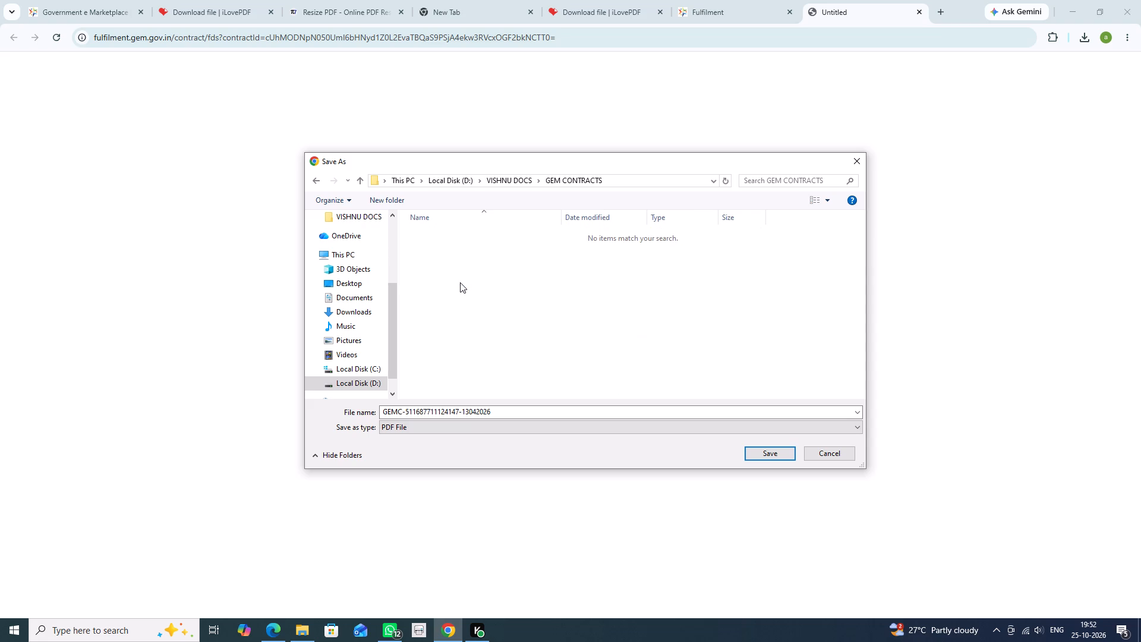
left_click(765, 456)
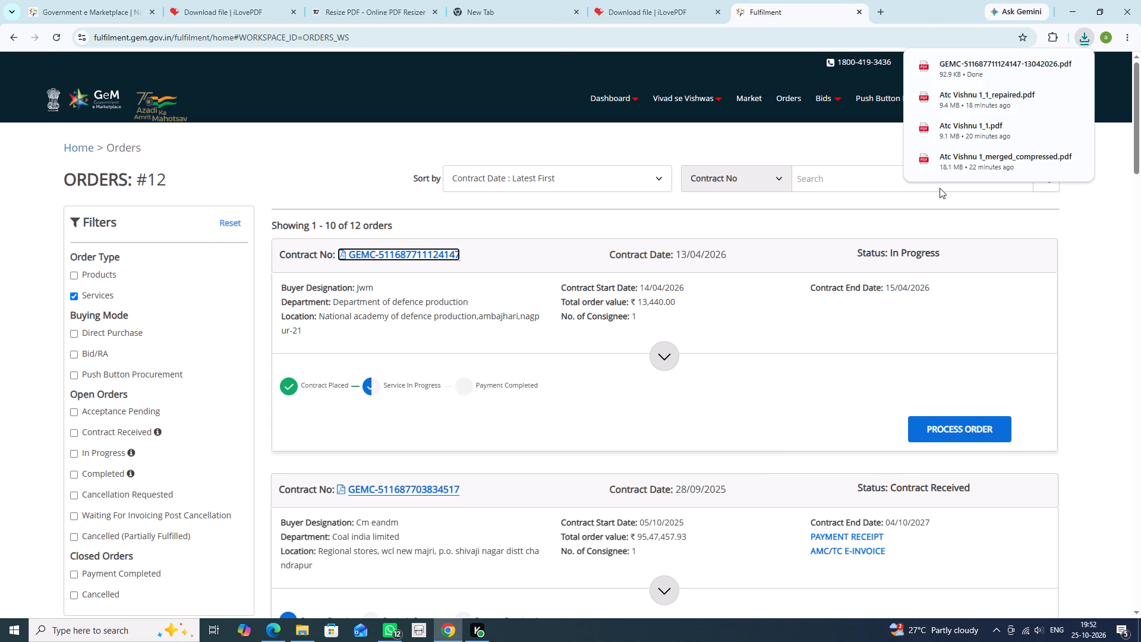
Open the downloaded contract PDF to check its contents.
left_click(978, 70)
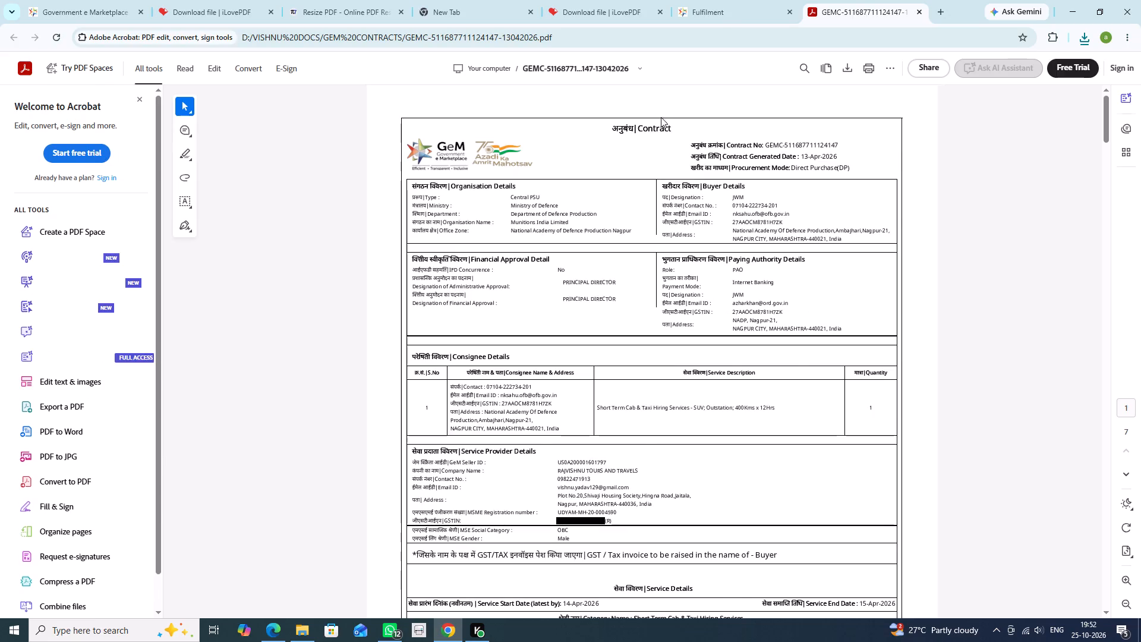
left_click(709, 15)
scroll(624, 298, "down", 2)
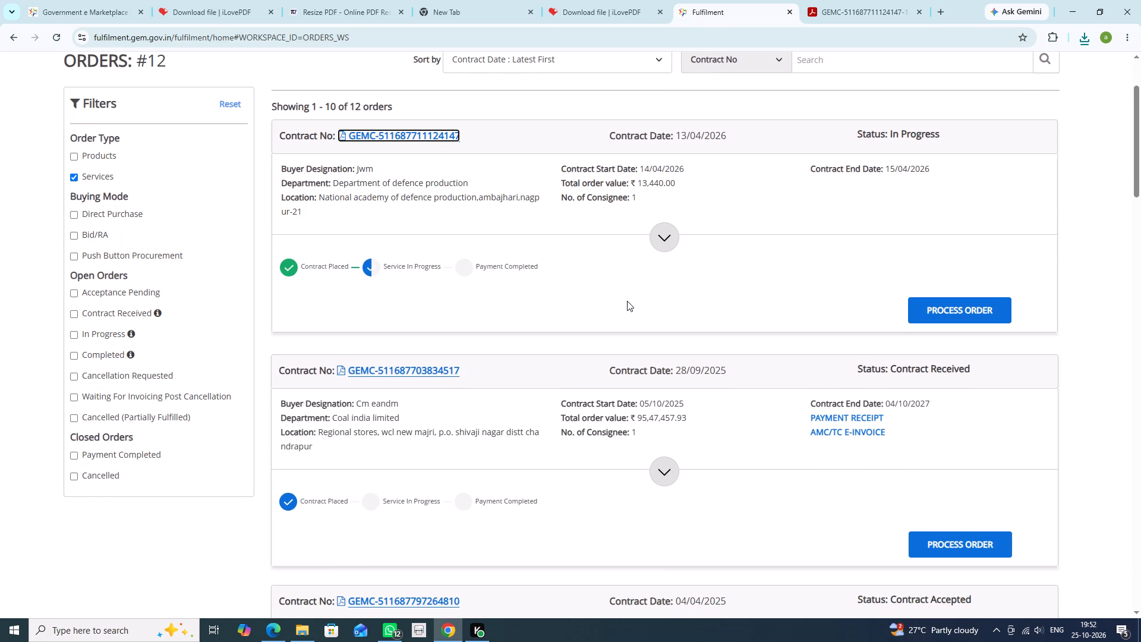
left_click(411, 373)
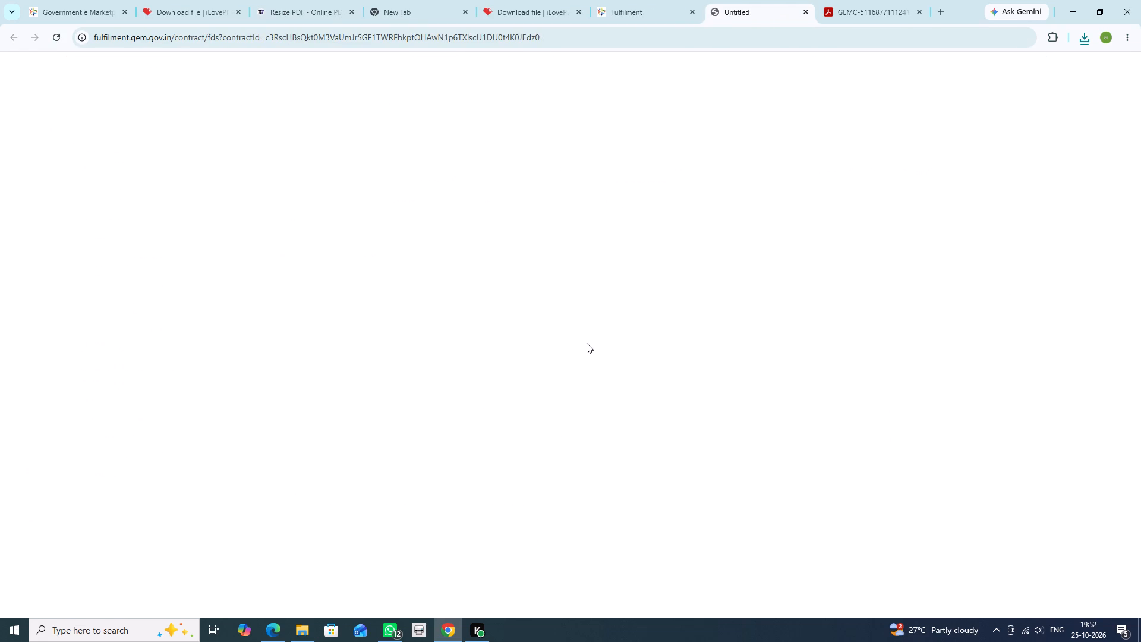
left_click(763, 449)
scroll(513, 391, "down", 3)
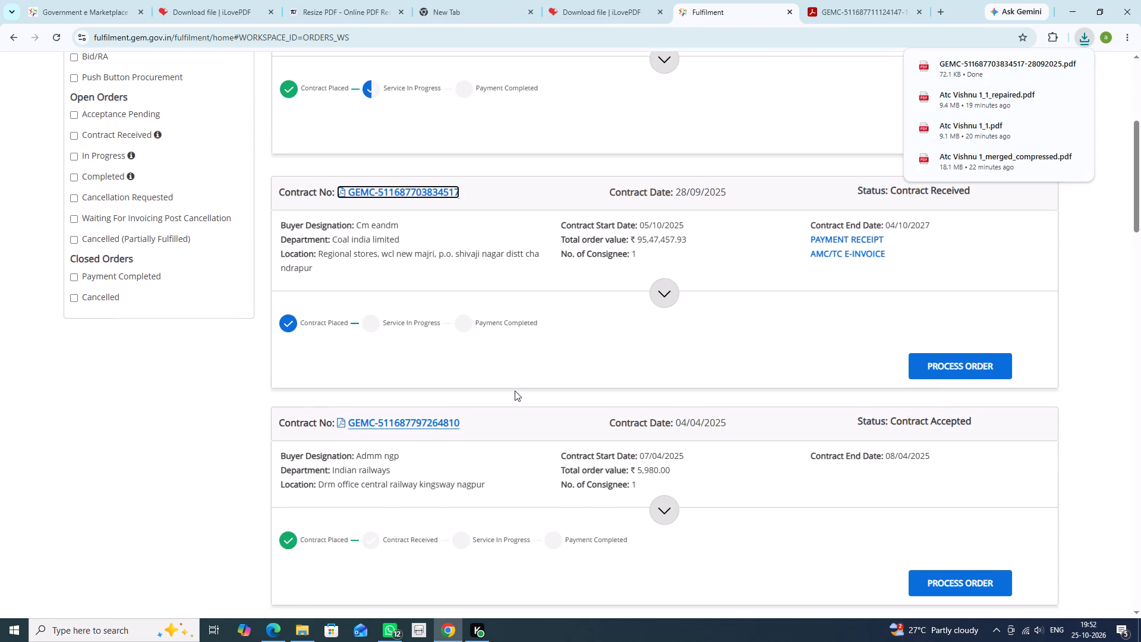
scroll(522, 381, "down", 2)
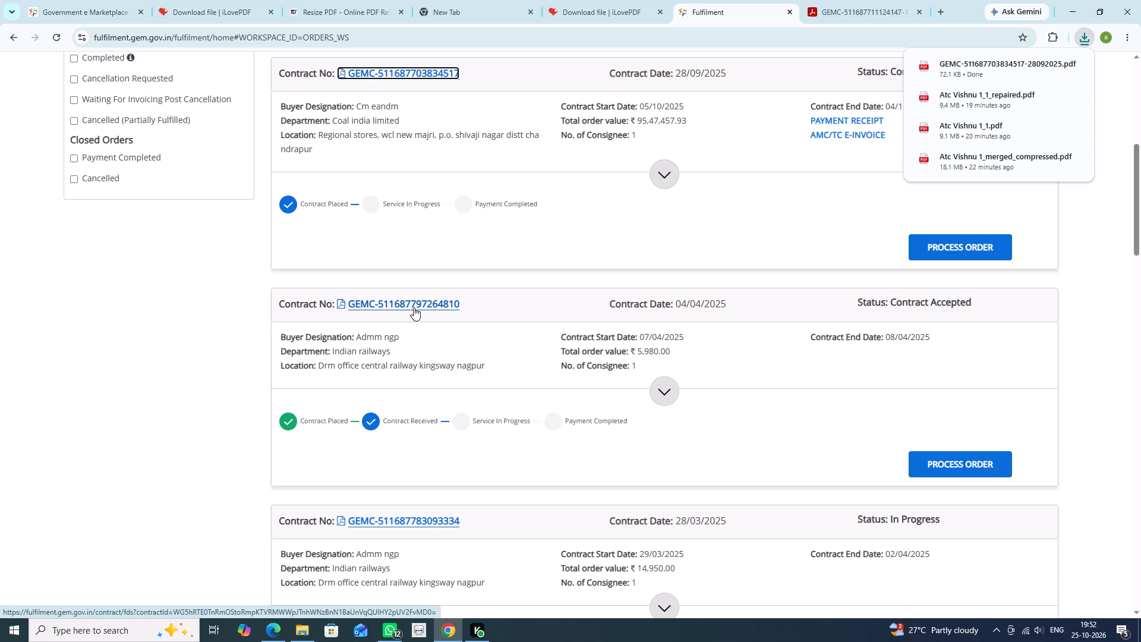
scroll(414, 307, "up", 2)
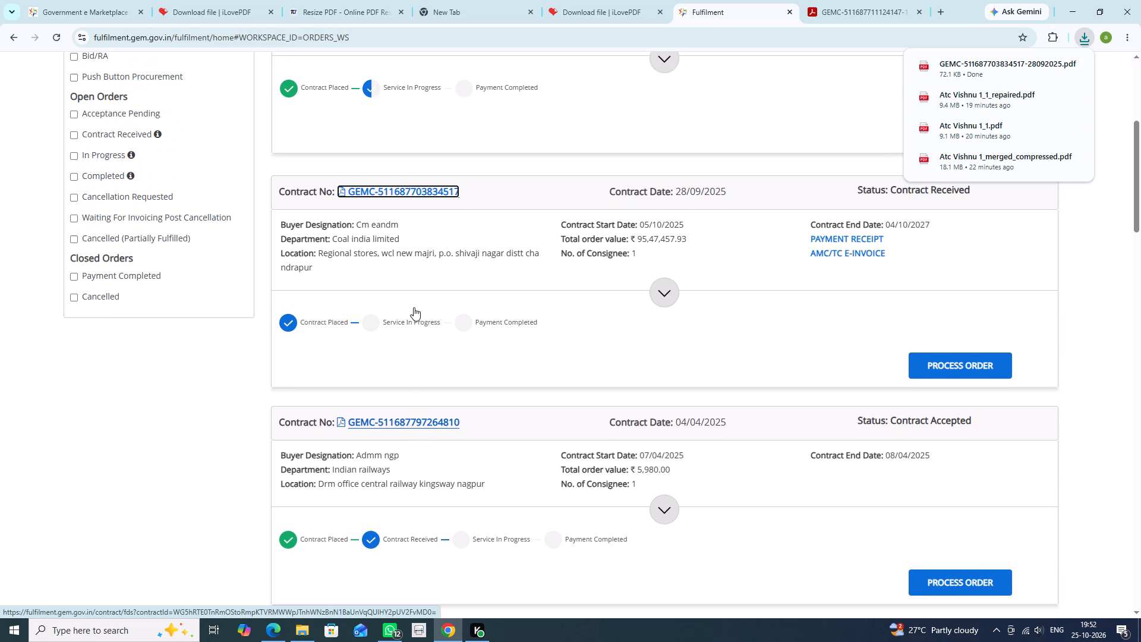
scroll(414, 307, "down", 4)
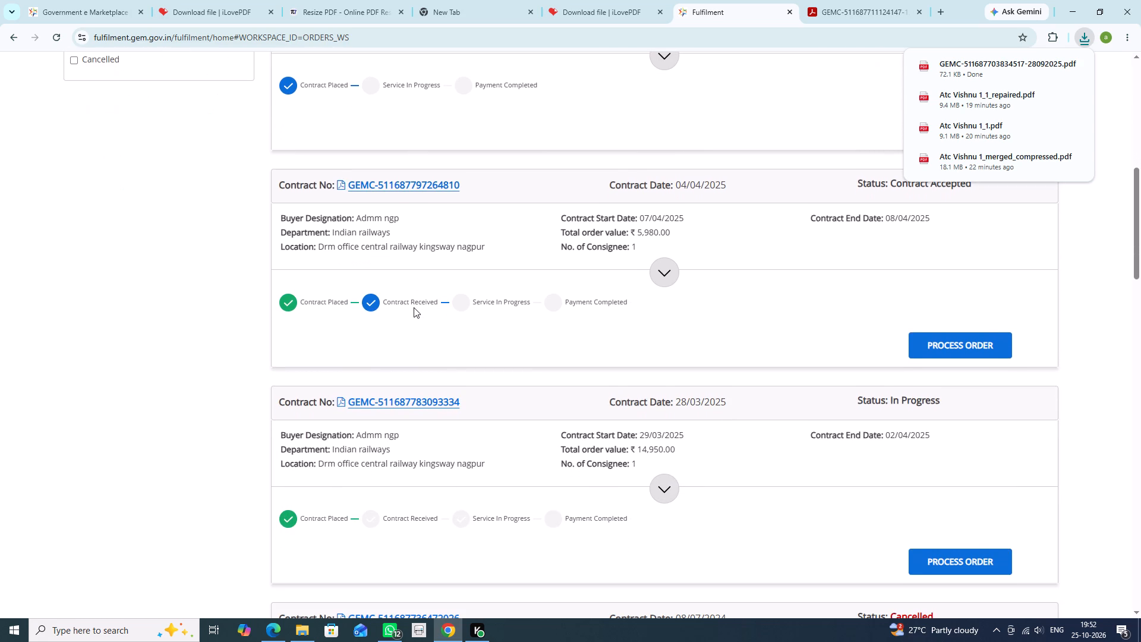
scroll(414, 307, "down", 2)
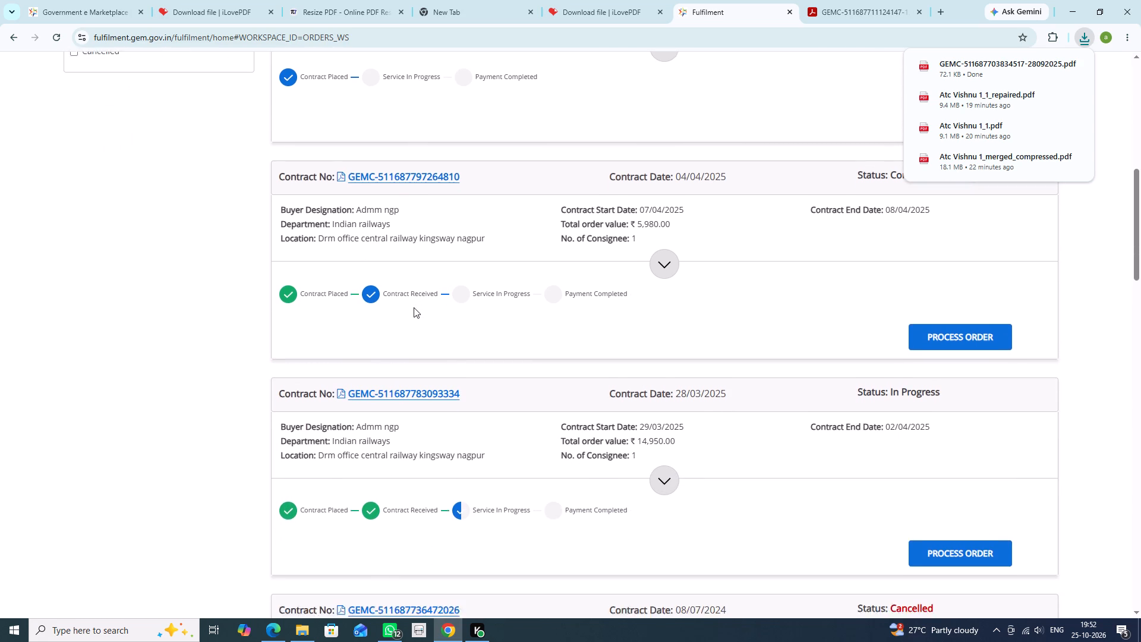
scroll(414, 307, "down", 1)
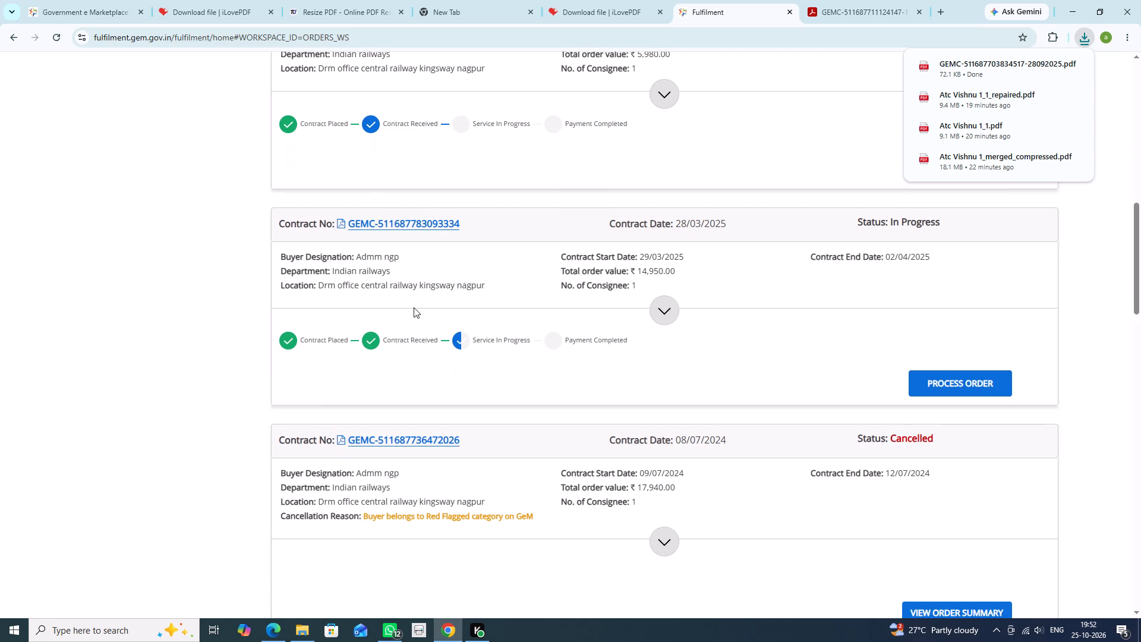
scroll(414, 307, "down", 3)
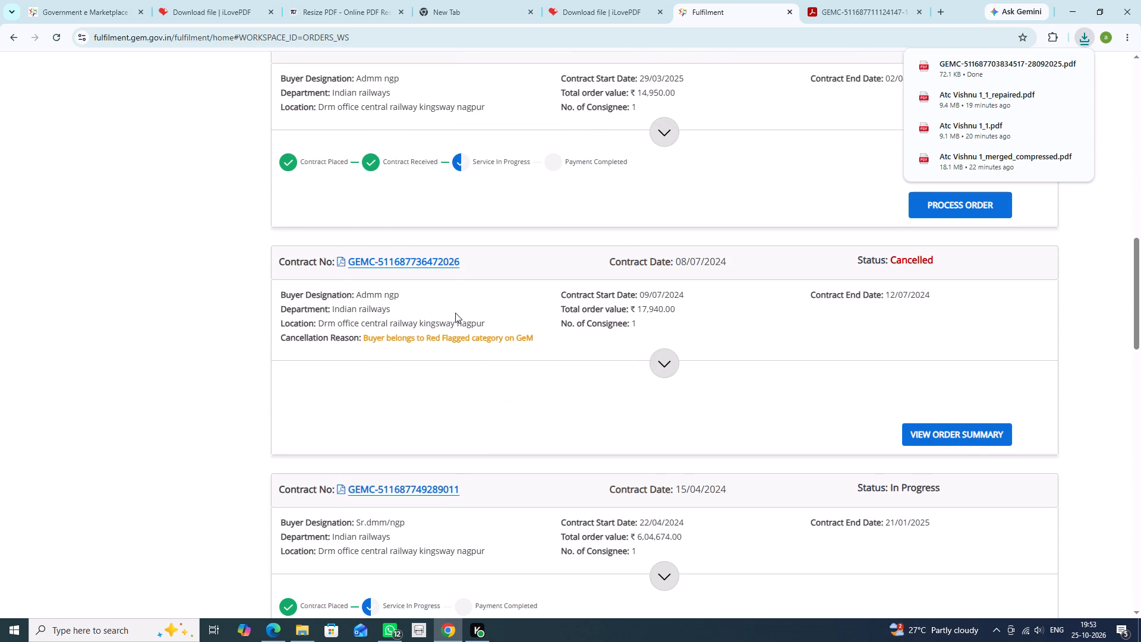
left_click(411, 489)
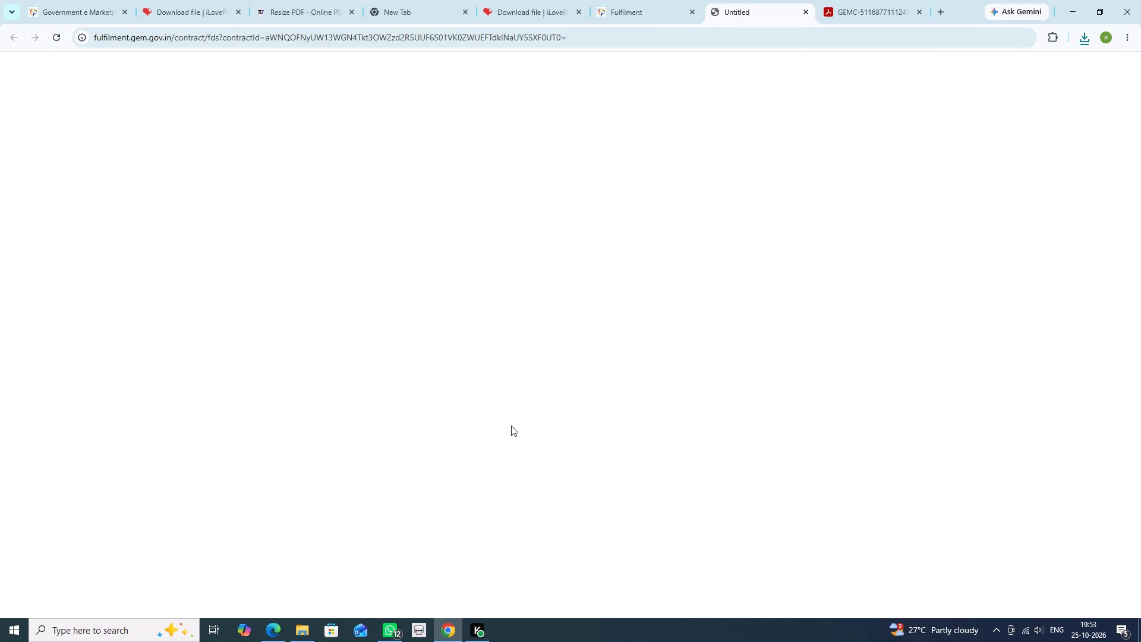
left_click(759, 456)
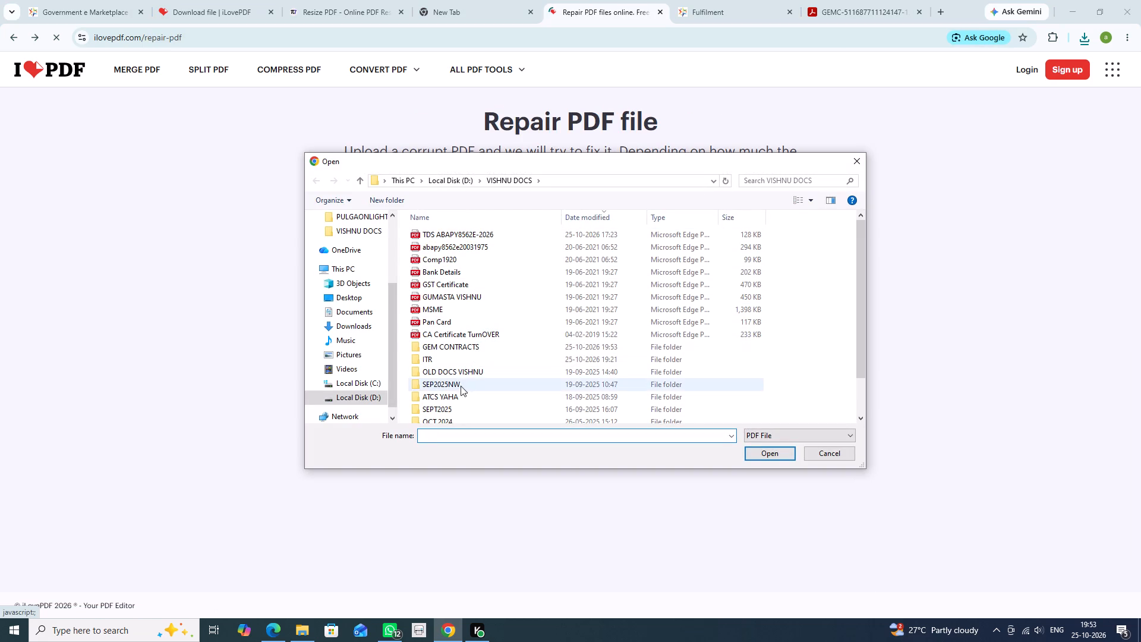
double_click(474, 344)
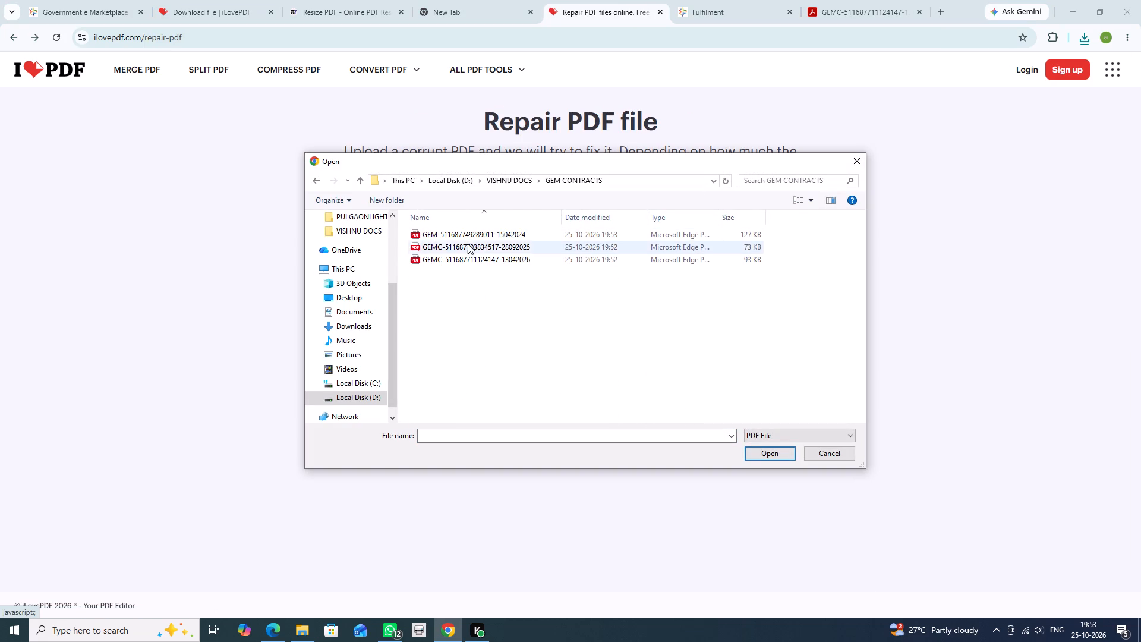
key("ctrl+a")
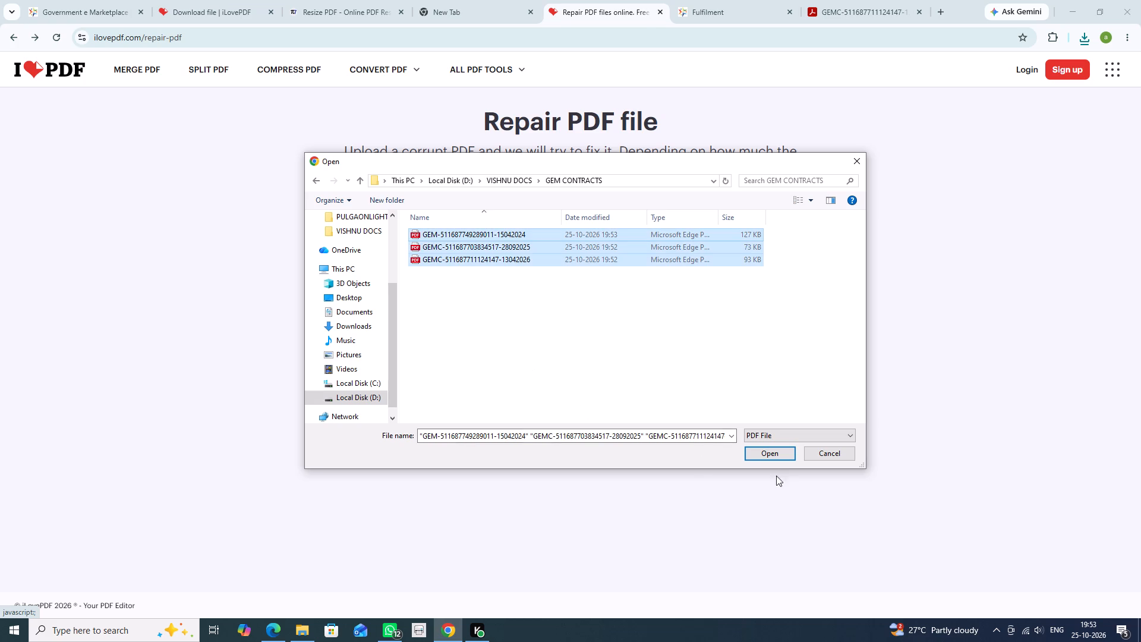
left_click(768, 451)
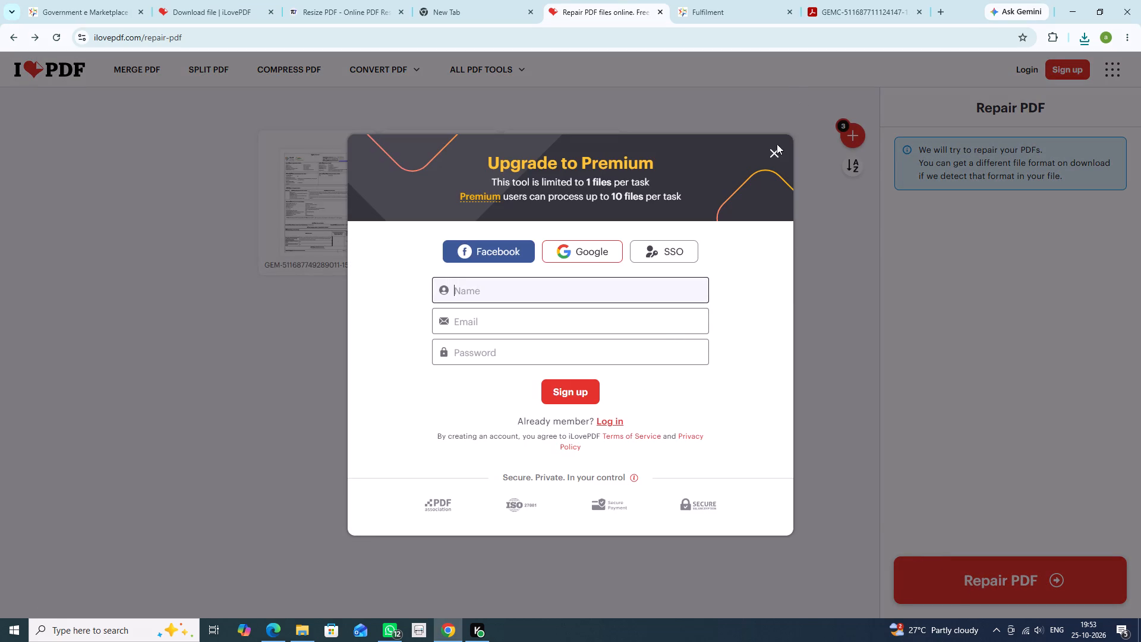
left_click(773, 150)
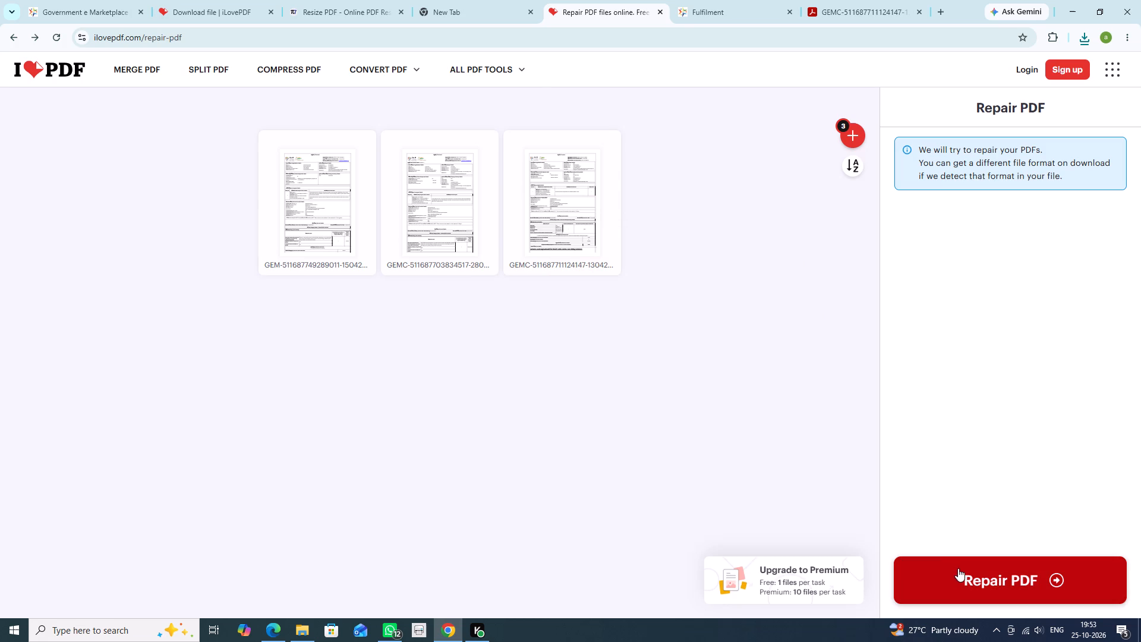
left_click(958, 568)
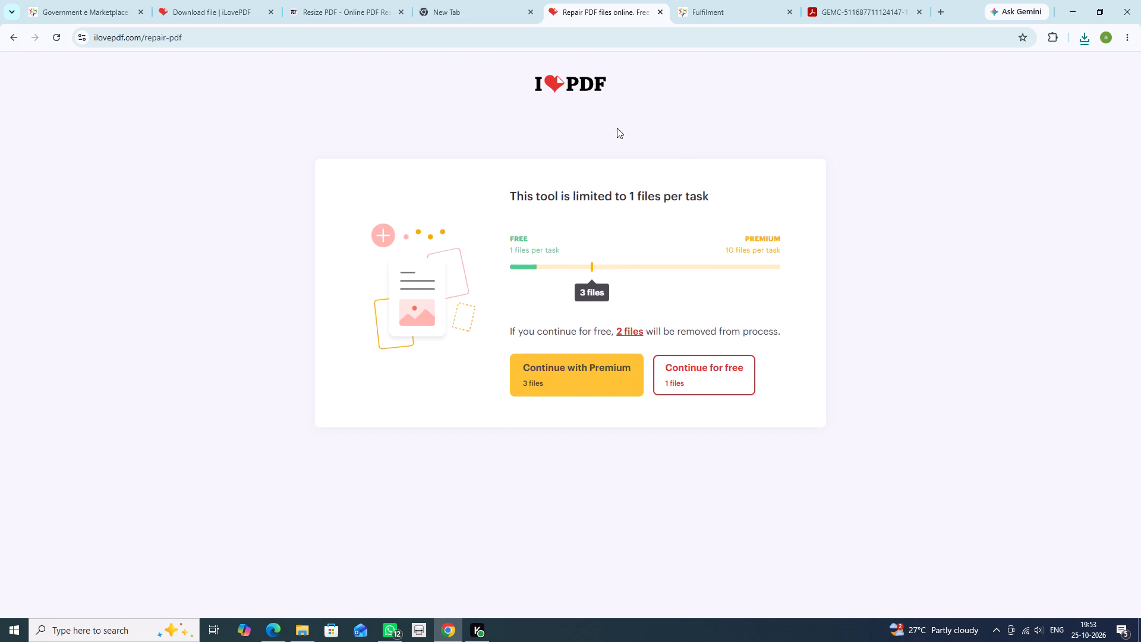
Leave the Repair PDF tool and merge all three contract PDFs from the GEM CONTRACTS folder with iLovePDF's Merge PDF tool.
left_click(8, 40)
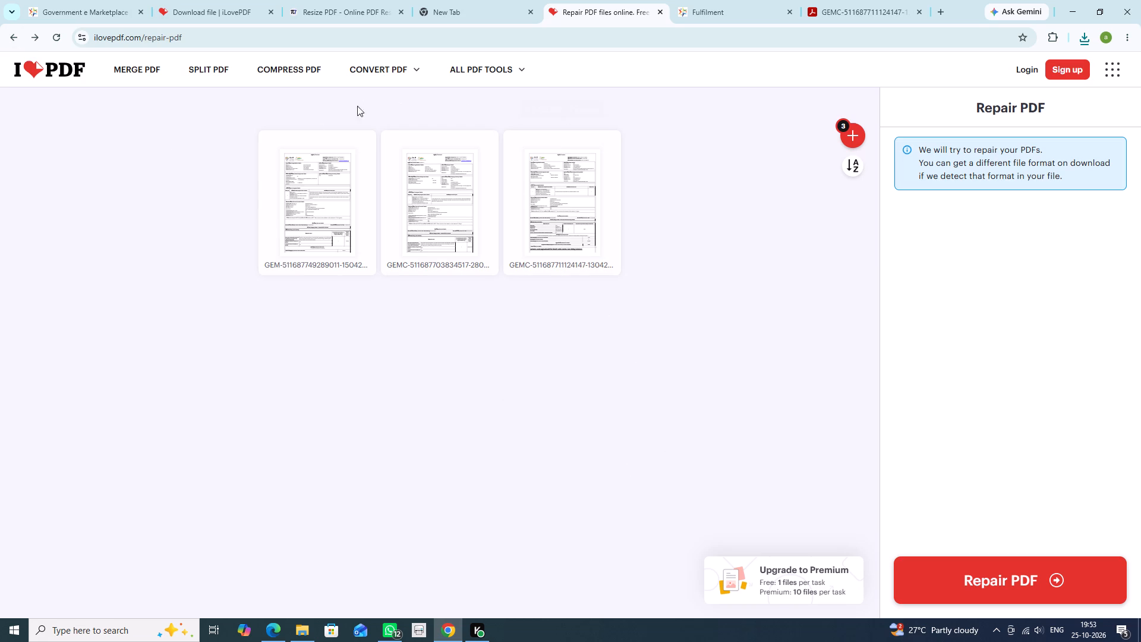
left_click(137, 75)
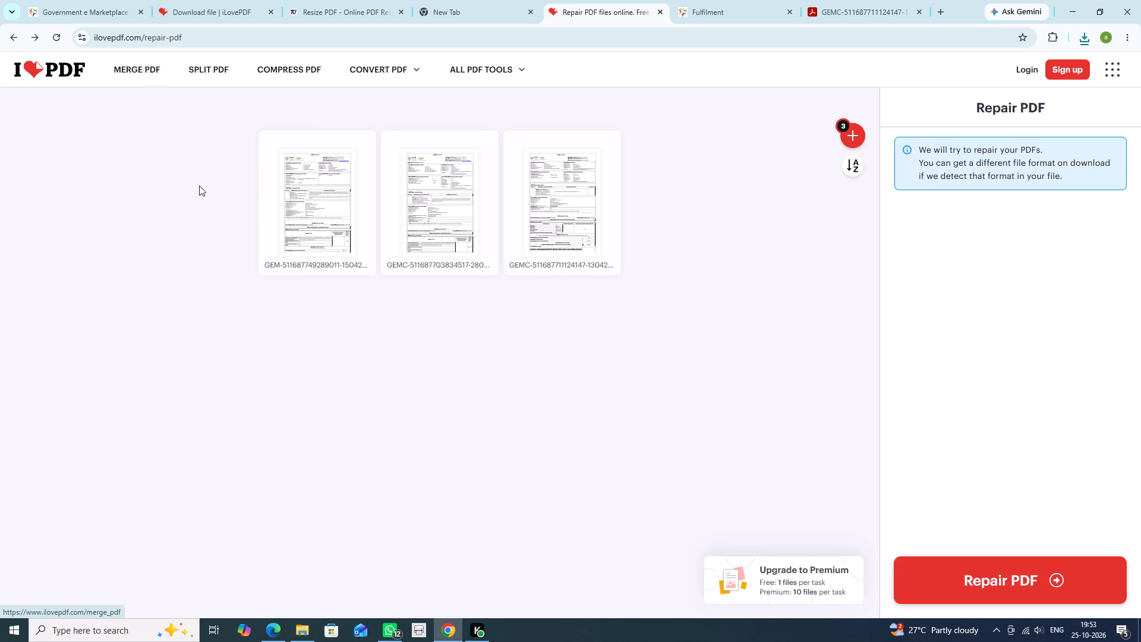
left_click(135, 67)
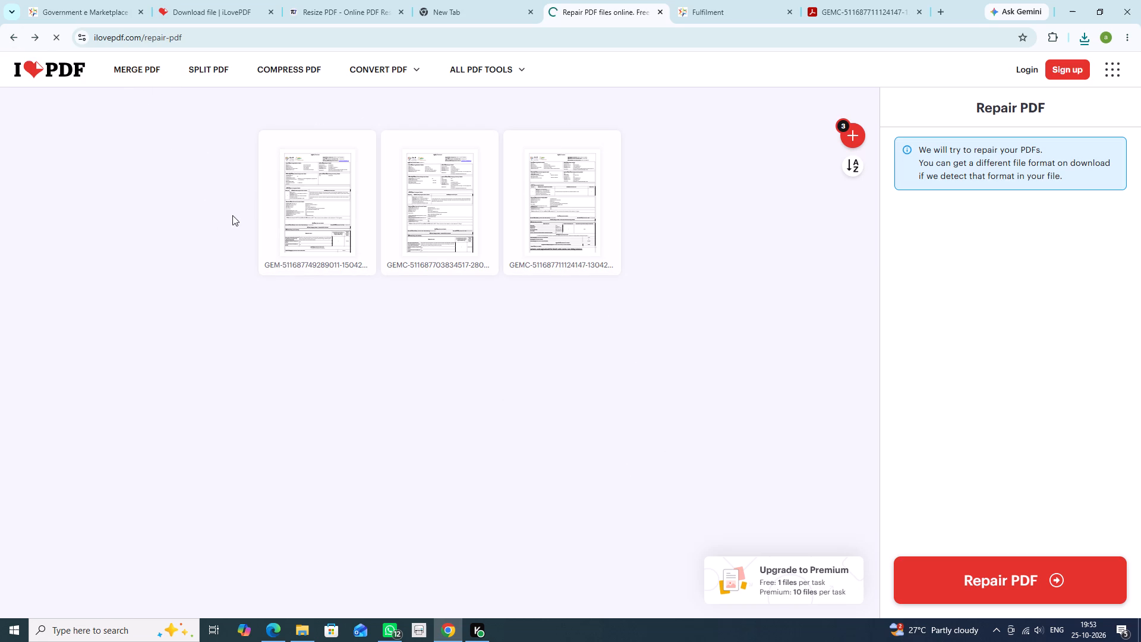
left_click(603, 205)
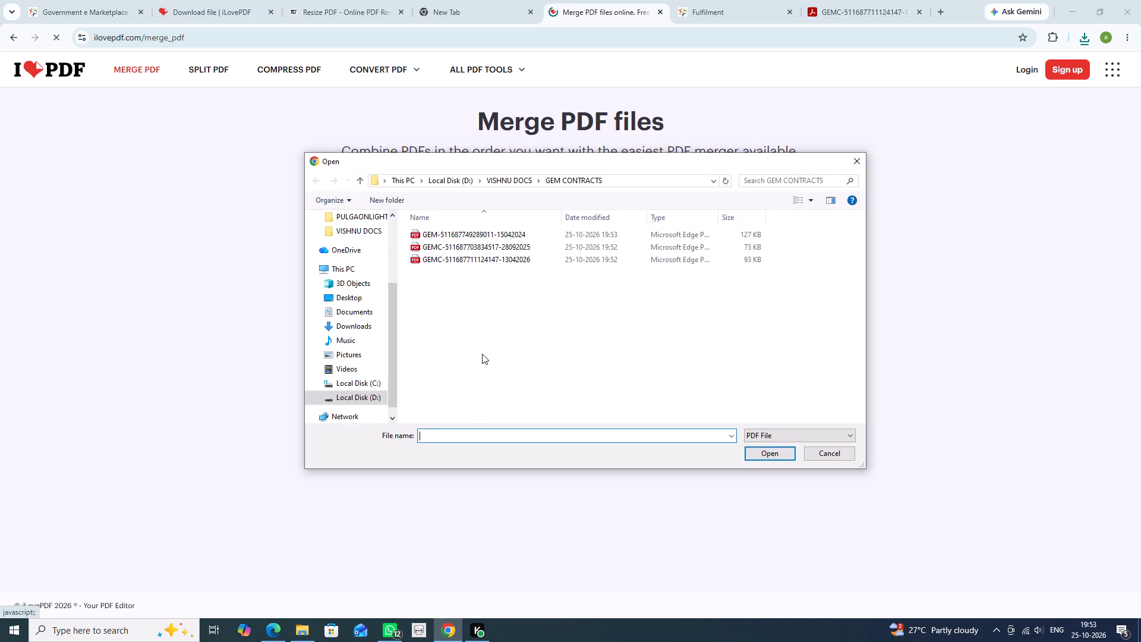
key("ctrl+a")
left_click(454, 229)
key("ctrl+a")
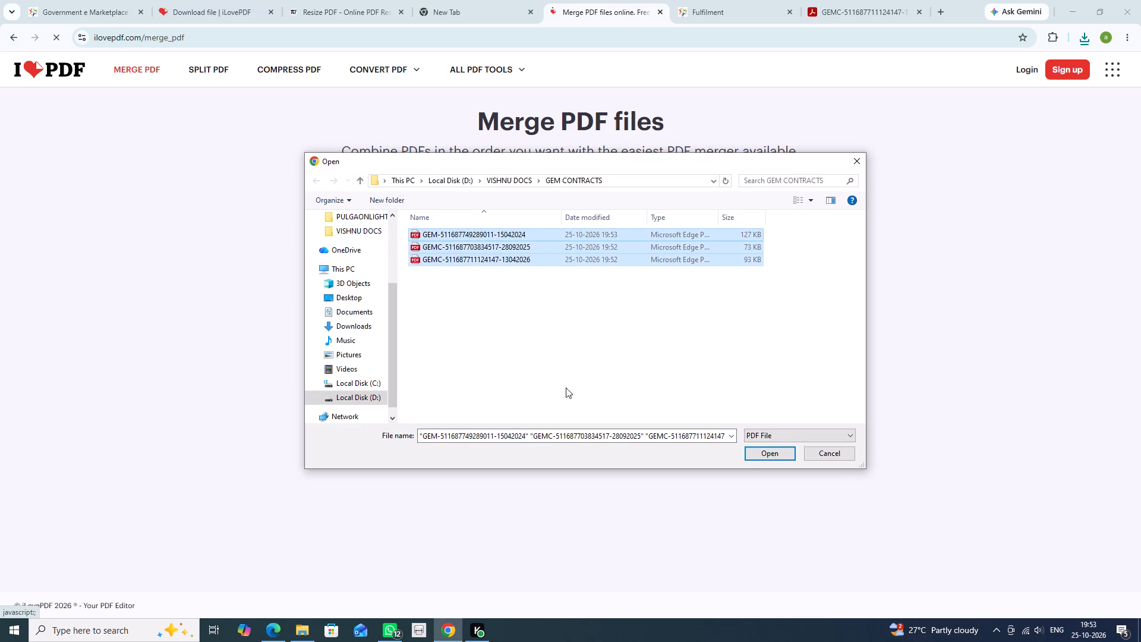
left_click(761, 451)
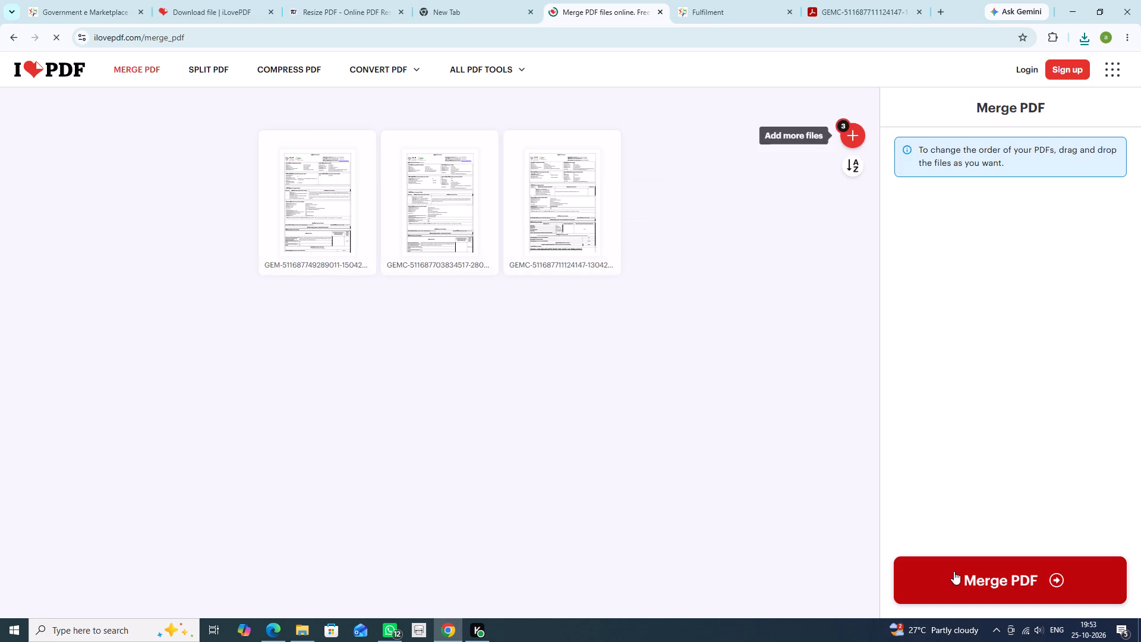
left_click(957, 570)
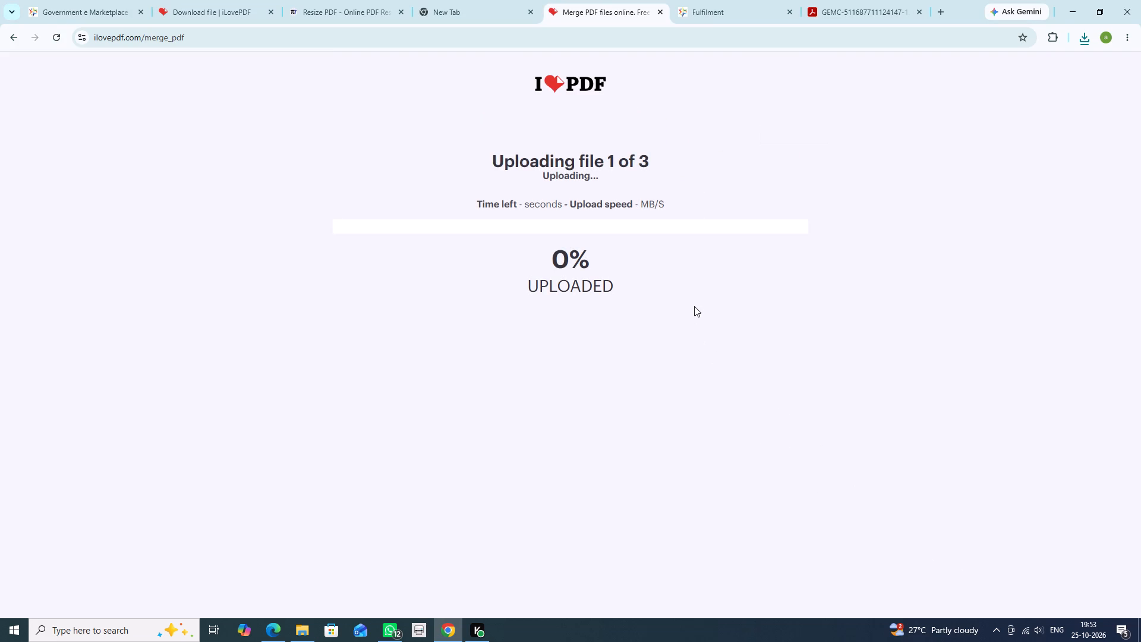
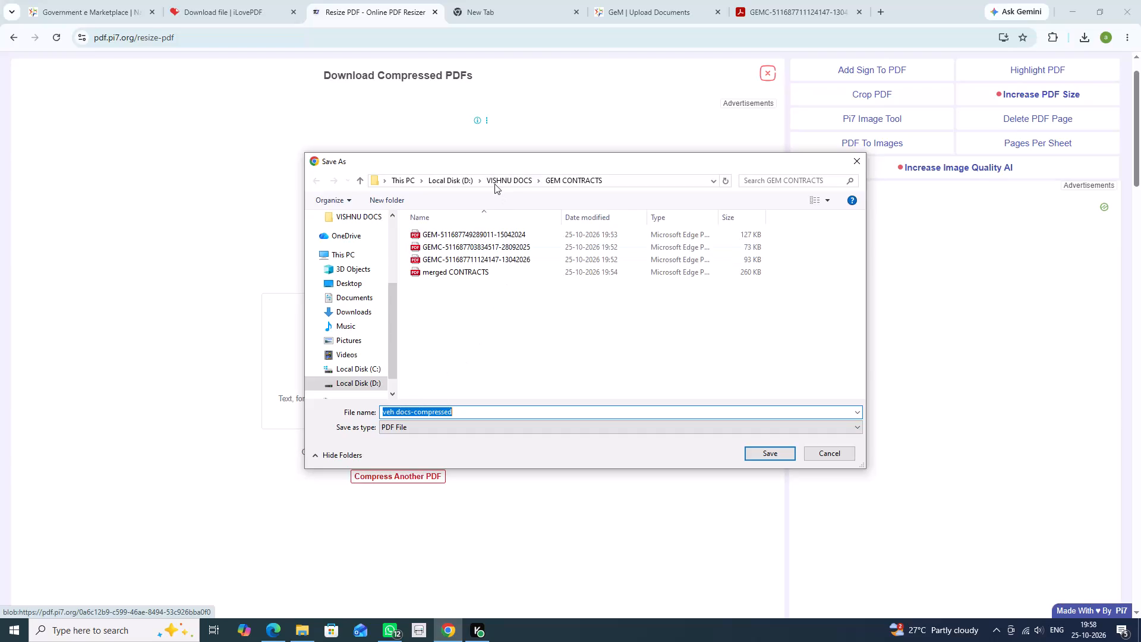
Save the compressed PDF as veh docs-compressed in the SEPT2025 folder and check the file there in File Explorer.
left_click(494, 184)
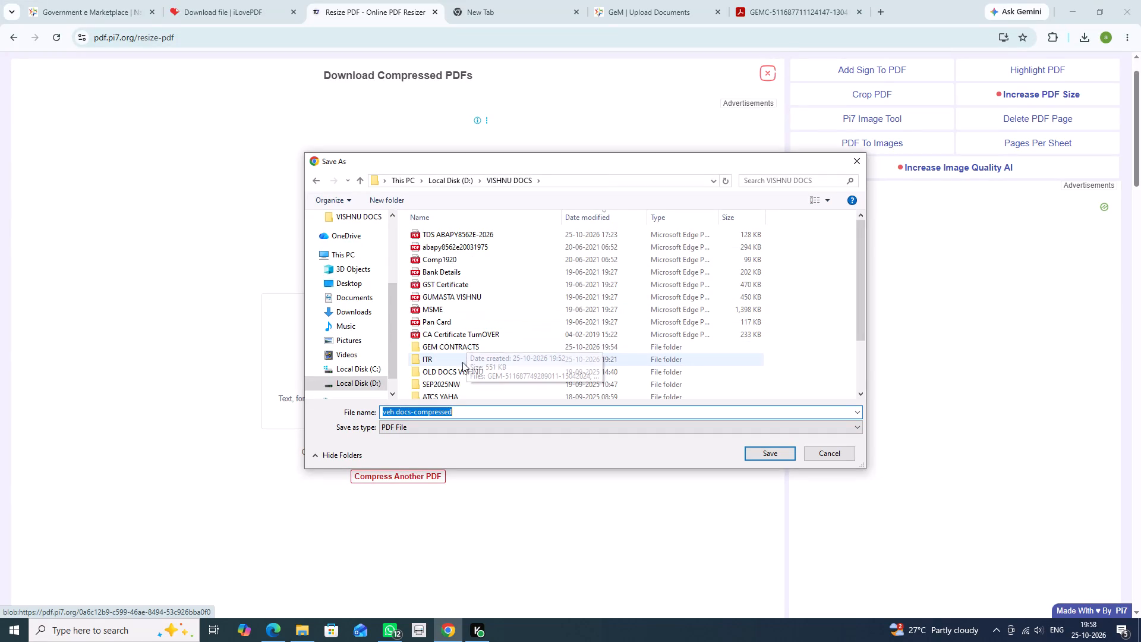
scroll(477, 364, "down", 1)
double_click(464, 358)
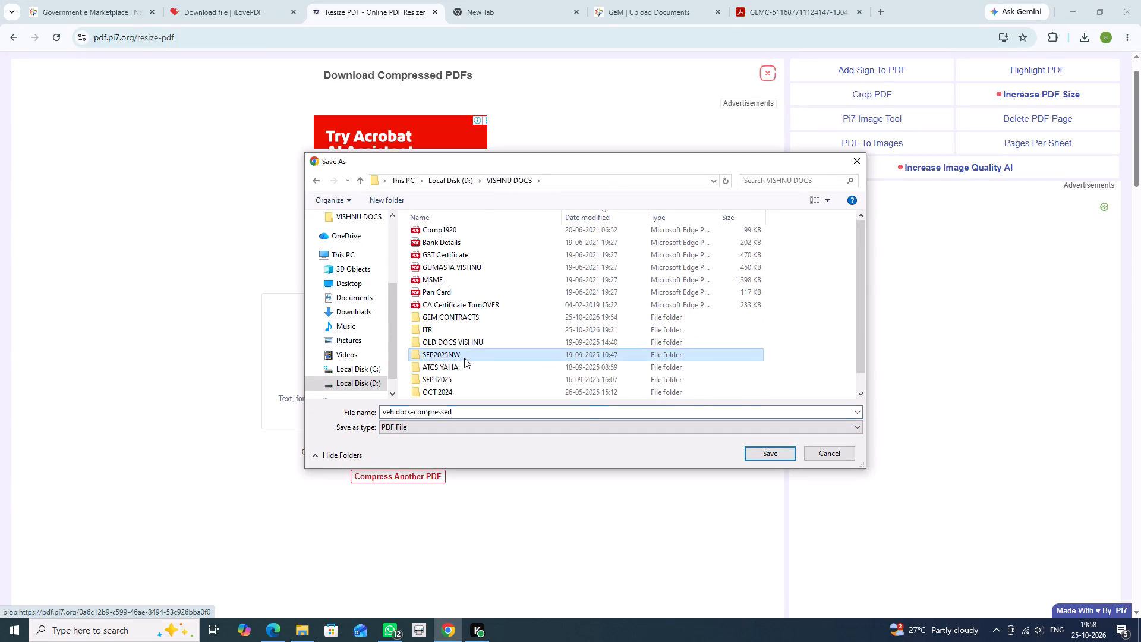
left_click(497, 176)
scroll(508, 324, "down", 3)
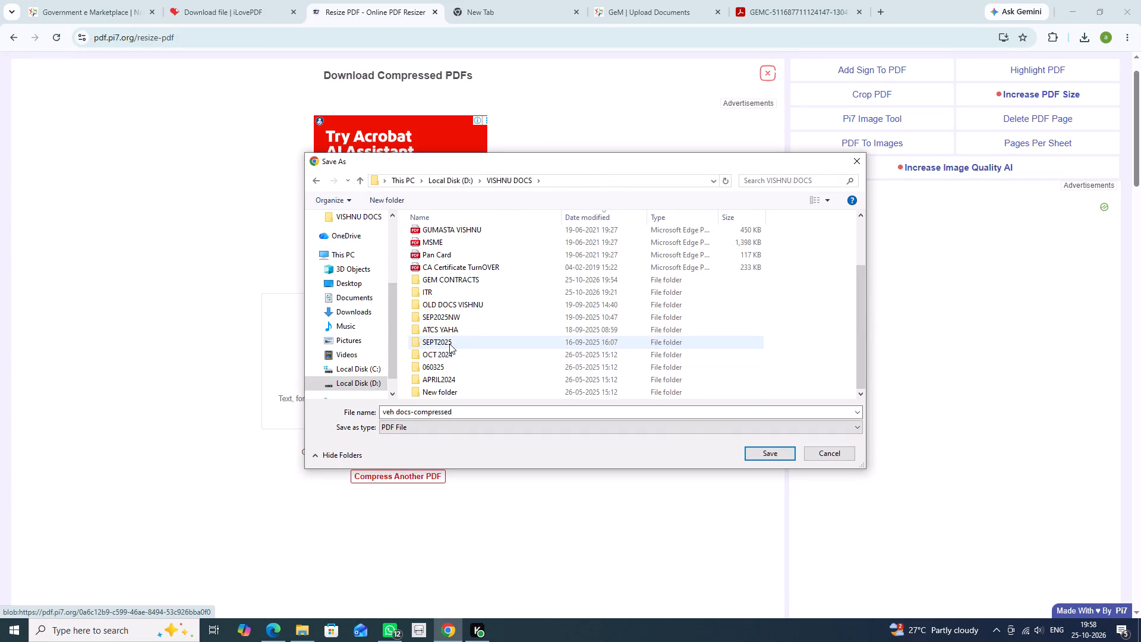
double_click(447, 358)
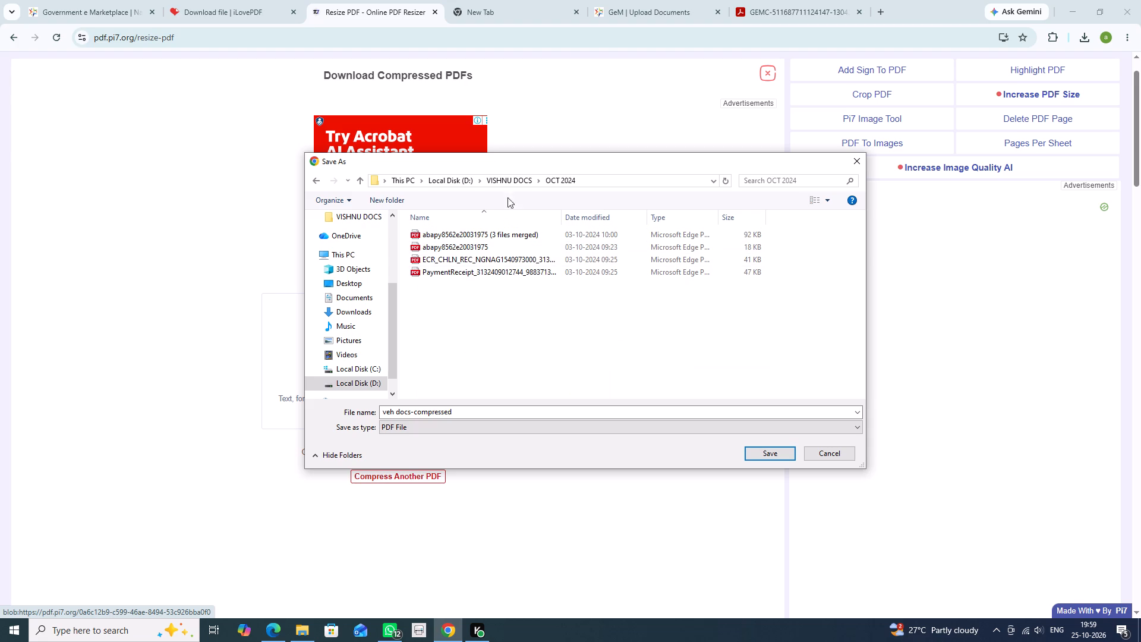
left_click(500, 176)
scroll(464, 358, "down", 1)
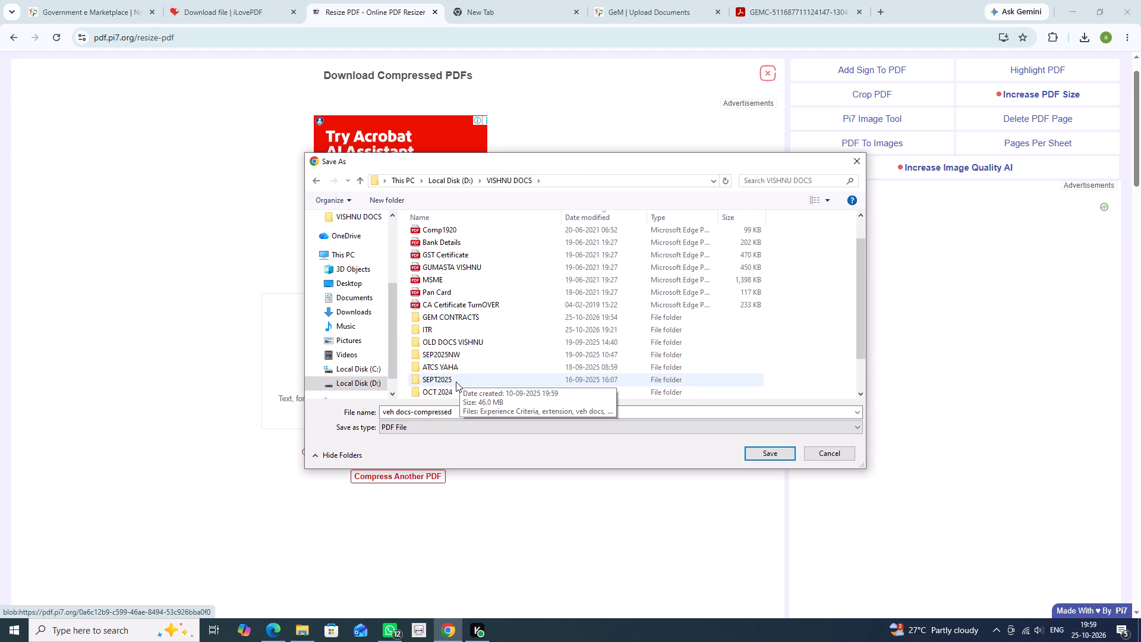
double_click(456, 382)
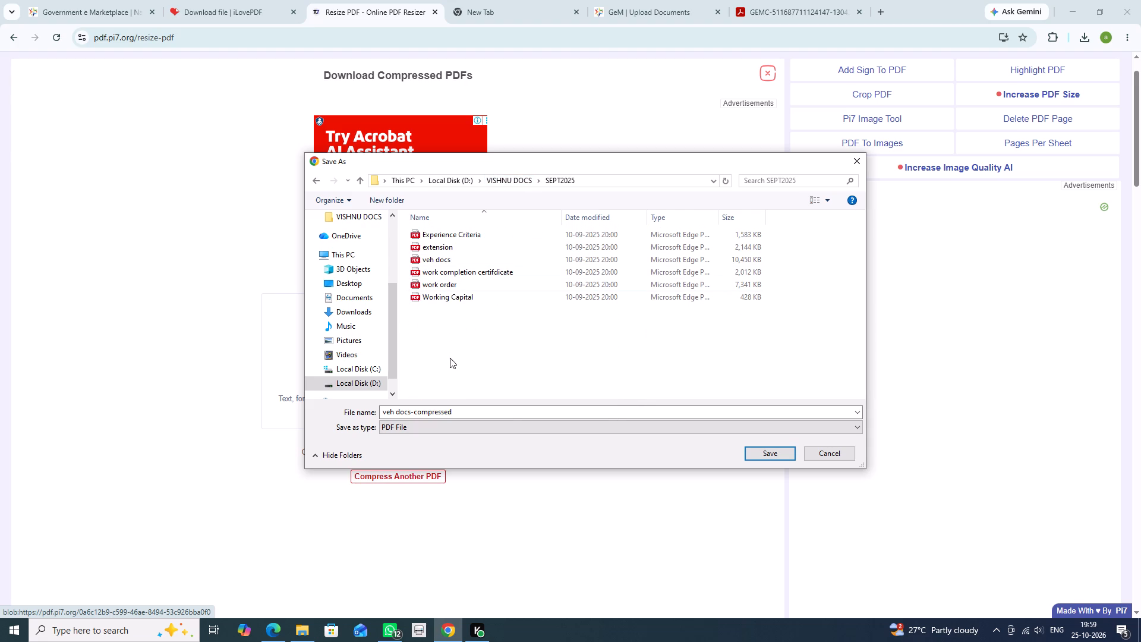
left_click(757, 452)
left_click(298, 637)
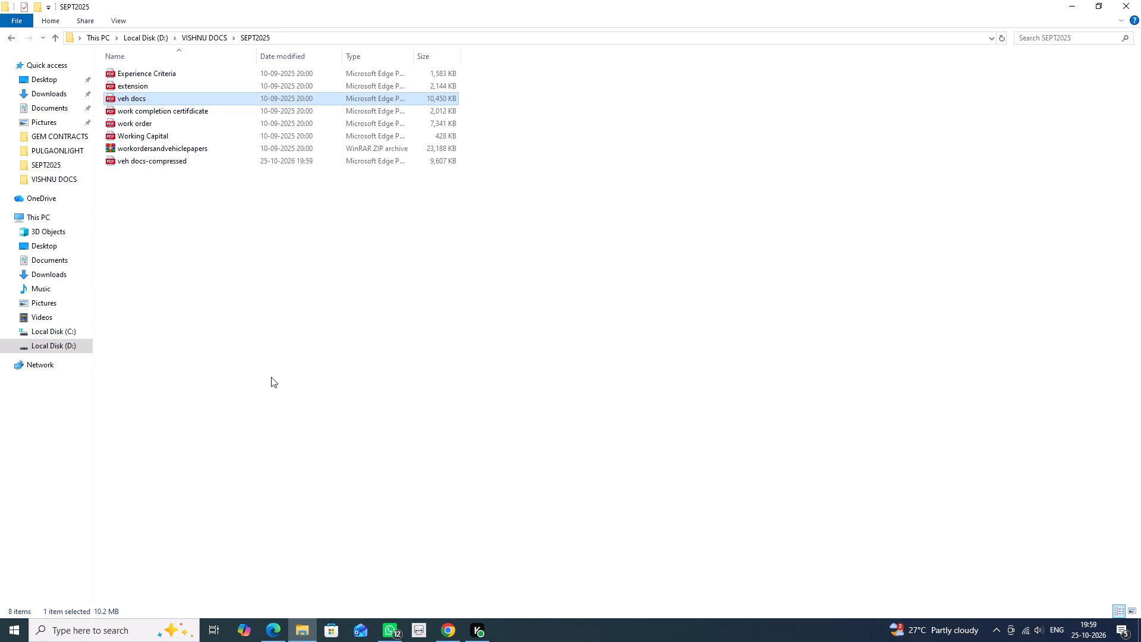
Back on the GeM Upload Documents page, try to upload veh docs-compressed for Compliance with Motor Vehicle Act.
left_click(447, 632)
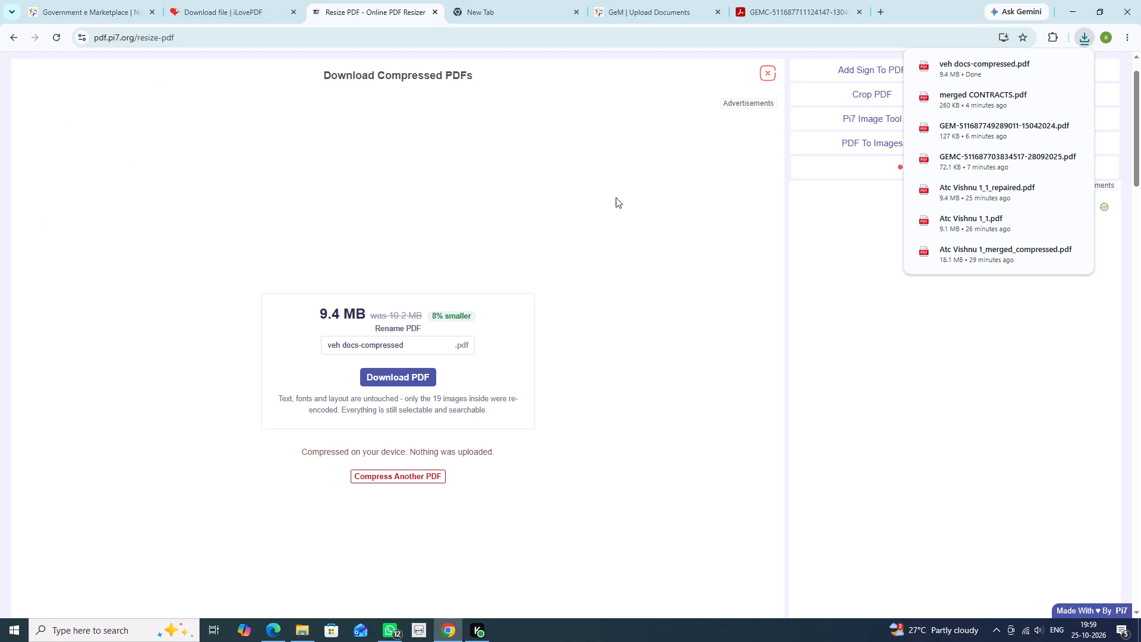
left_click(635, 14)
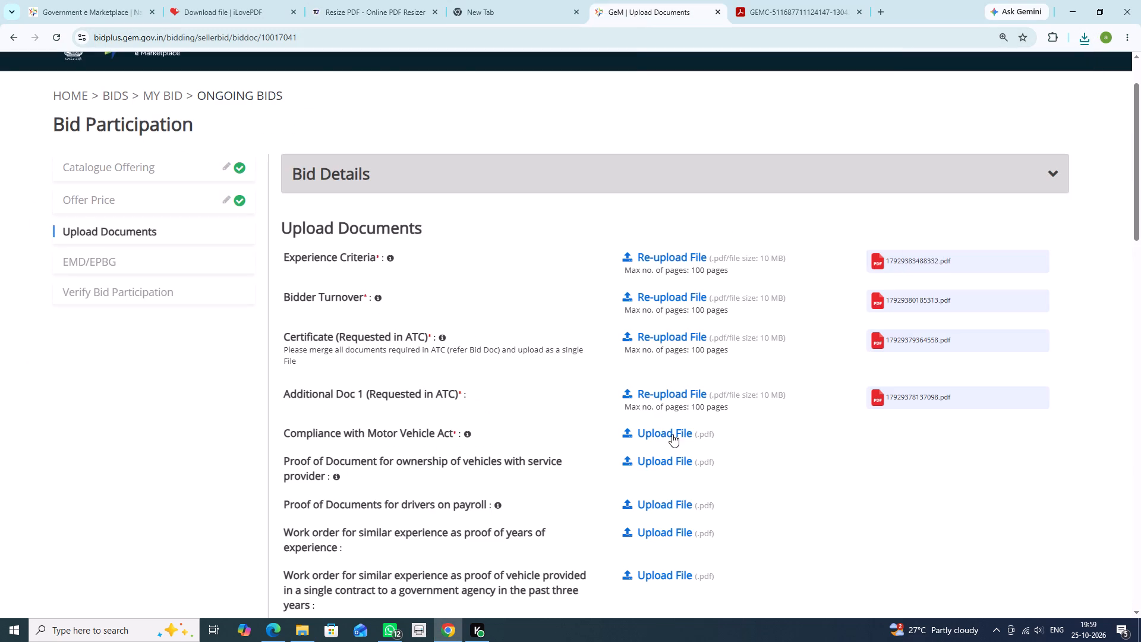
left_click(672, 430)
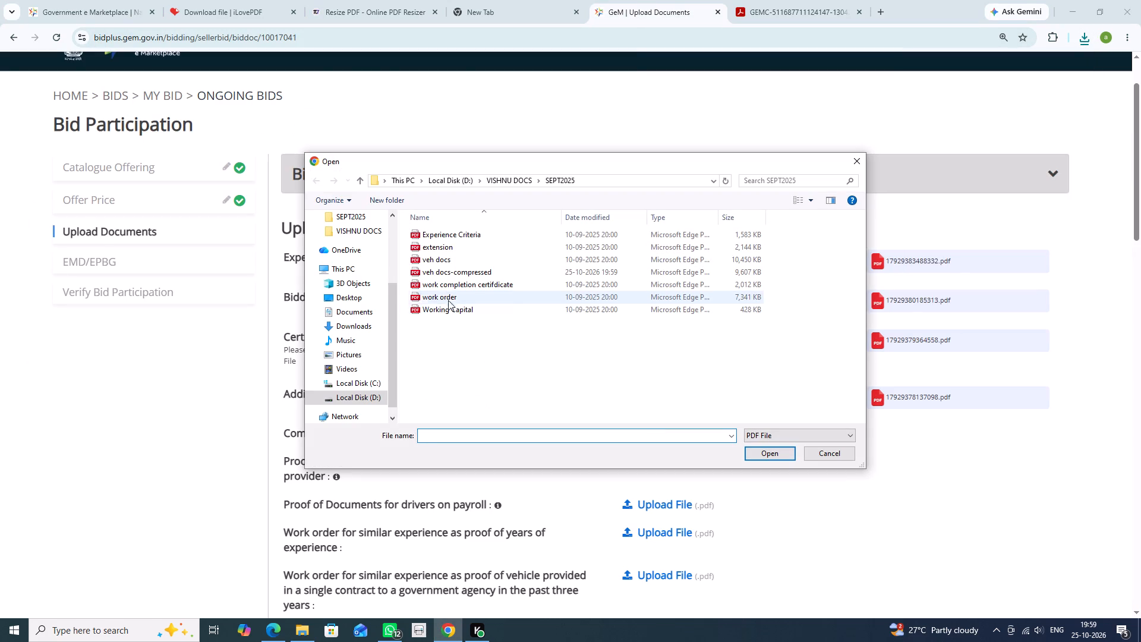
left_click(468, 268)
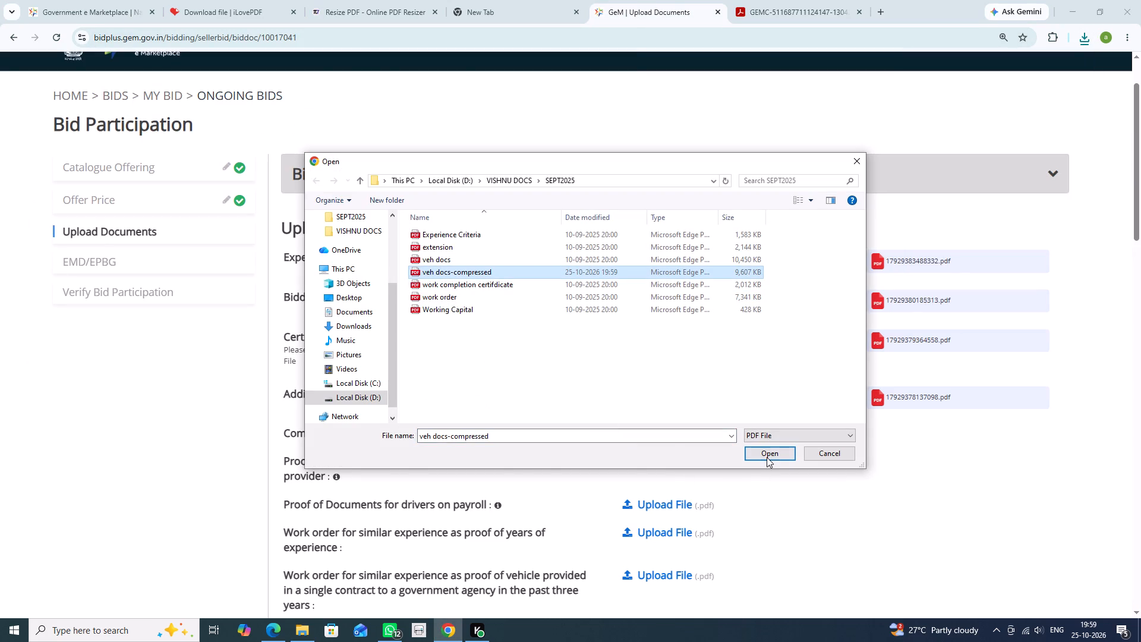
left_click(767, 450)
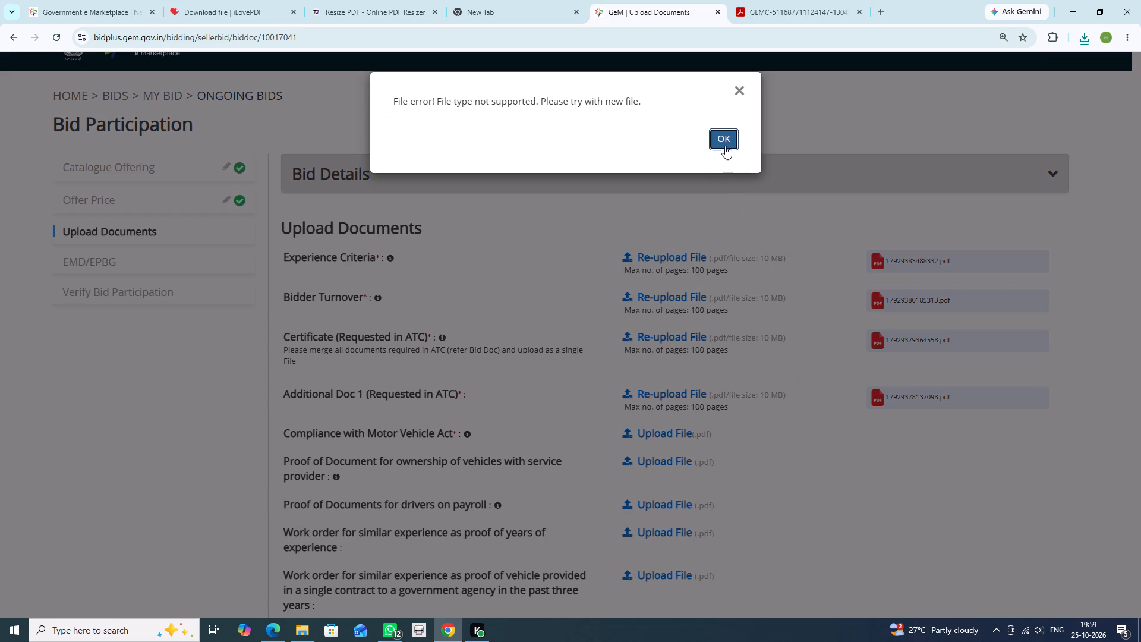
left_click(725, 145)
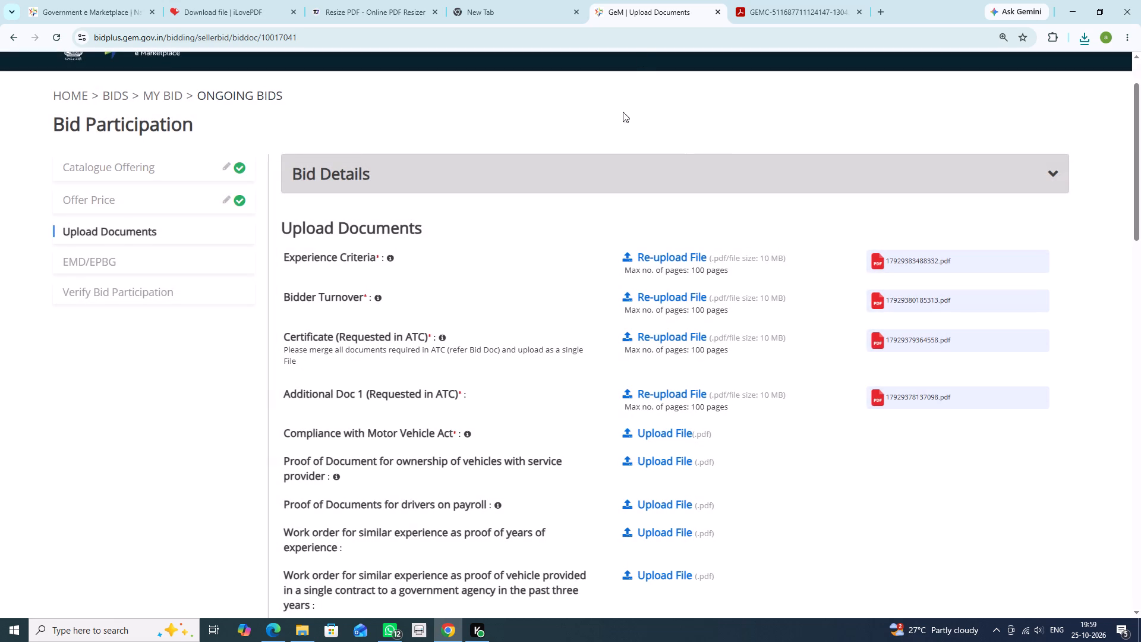
Return to the iLovePDF tool overview and run Repair PDF on veh docs-compressed from the SEPT2025 folder.
left_click(191, 14)
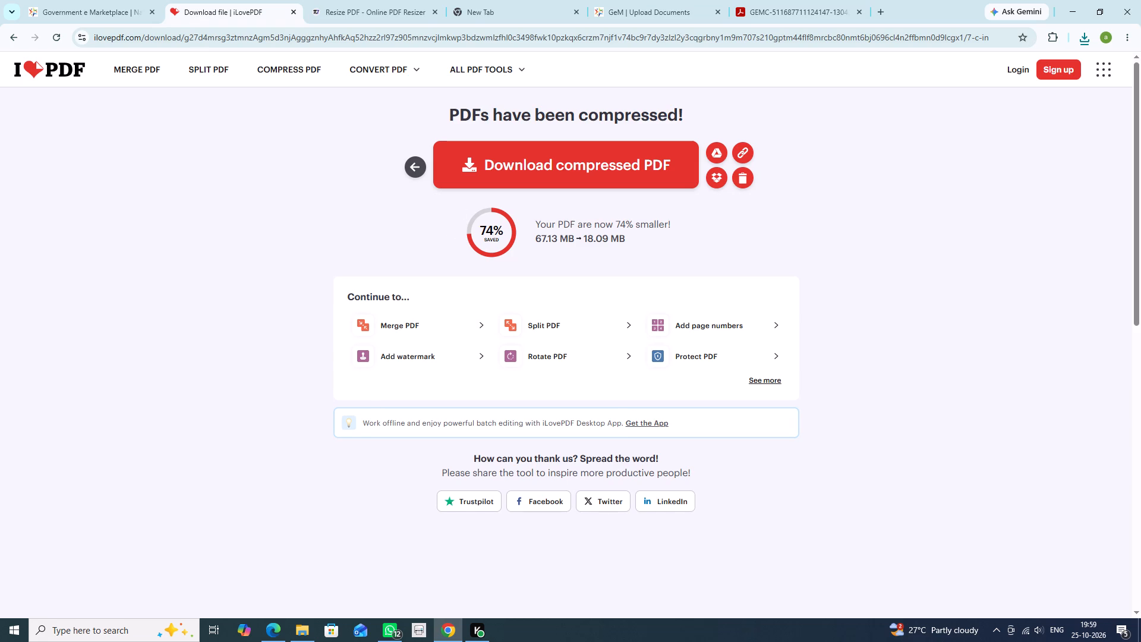
left_click(54, 39)
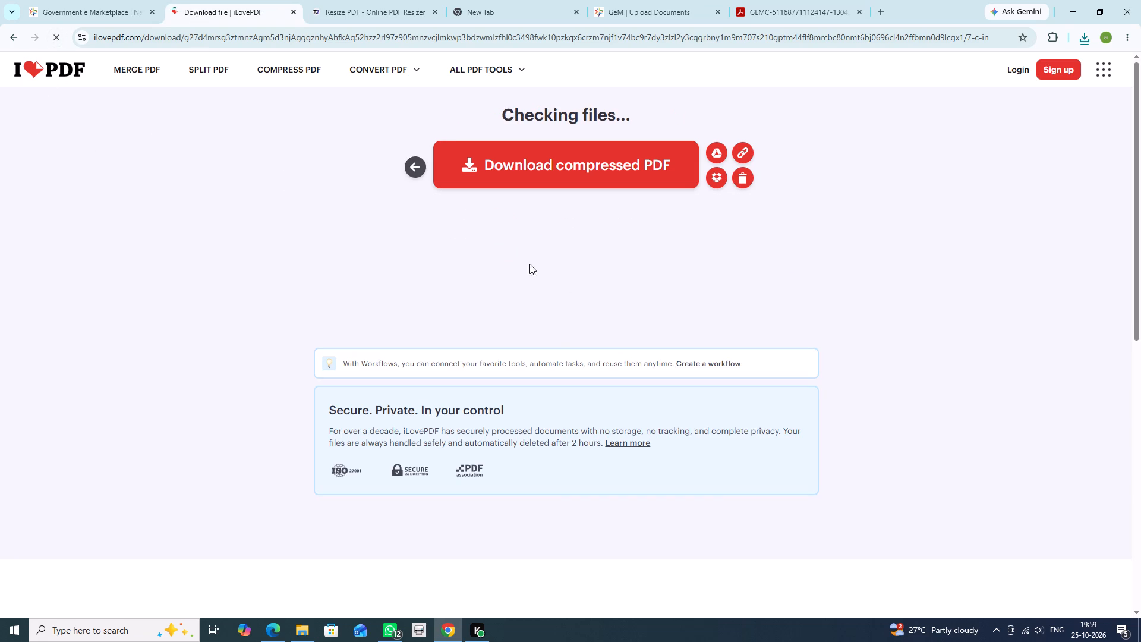
left_click(13, 37)
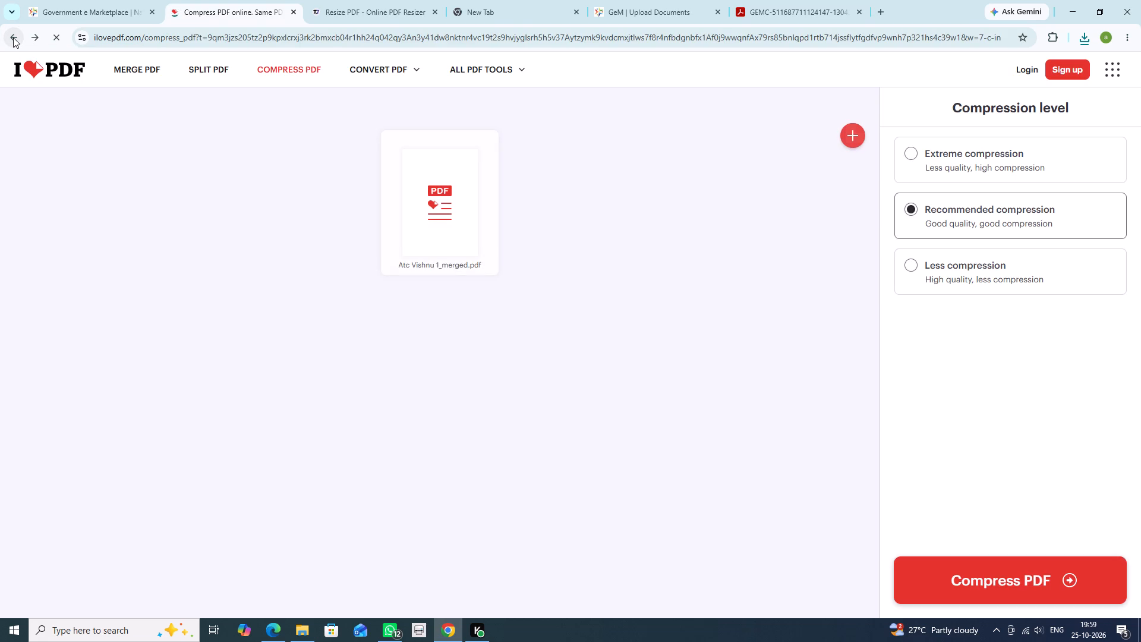
left_click(13, 37)
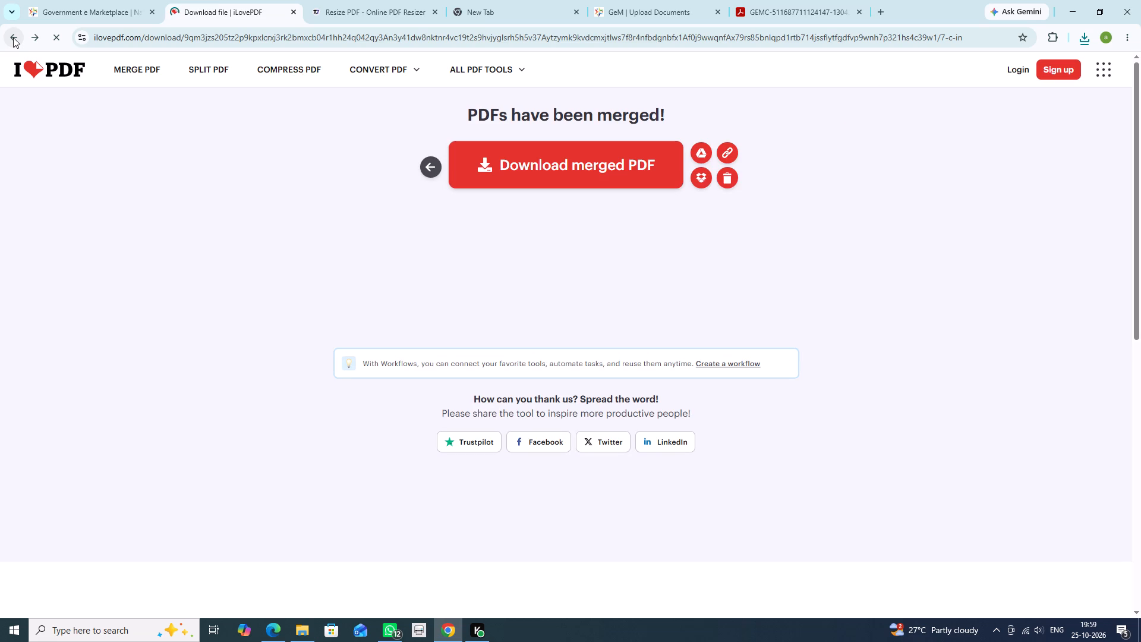
left_click(13, 37)
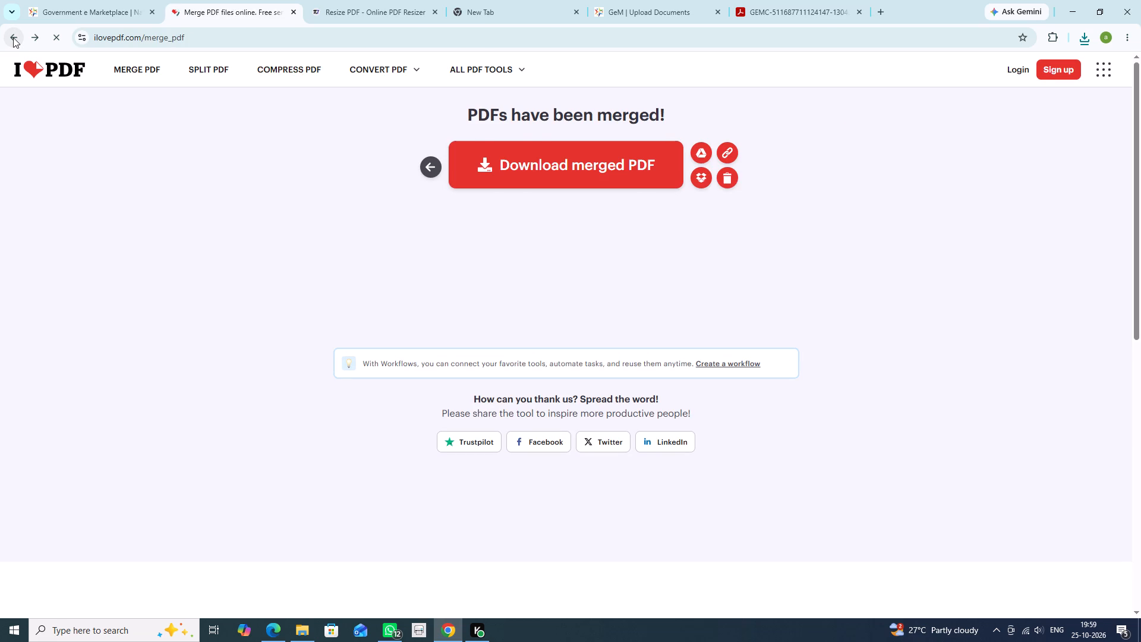
left_click(13, 37)
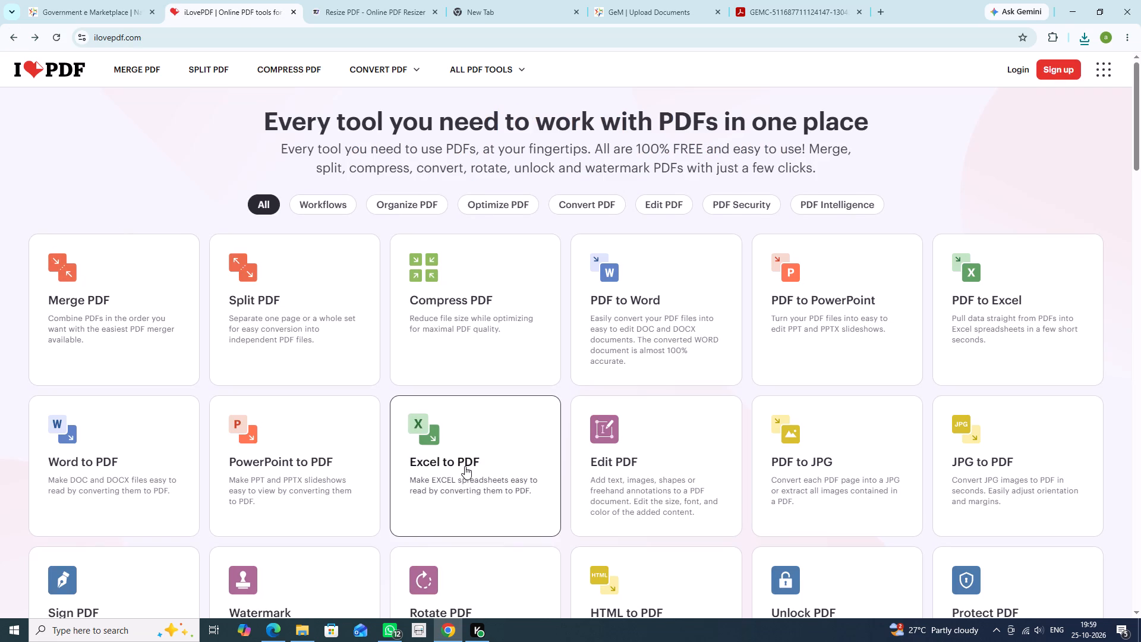
scroll(465, 466, "down", 3)
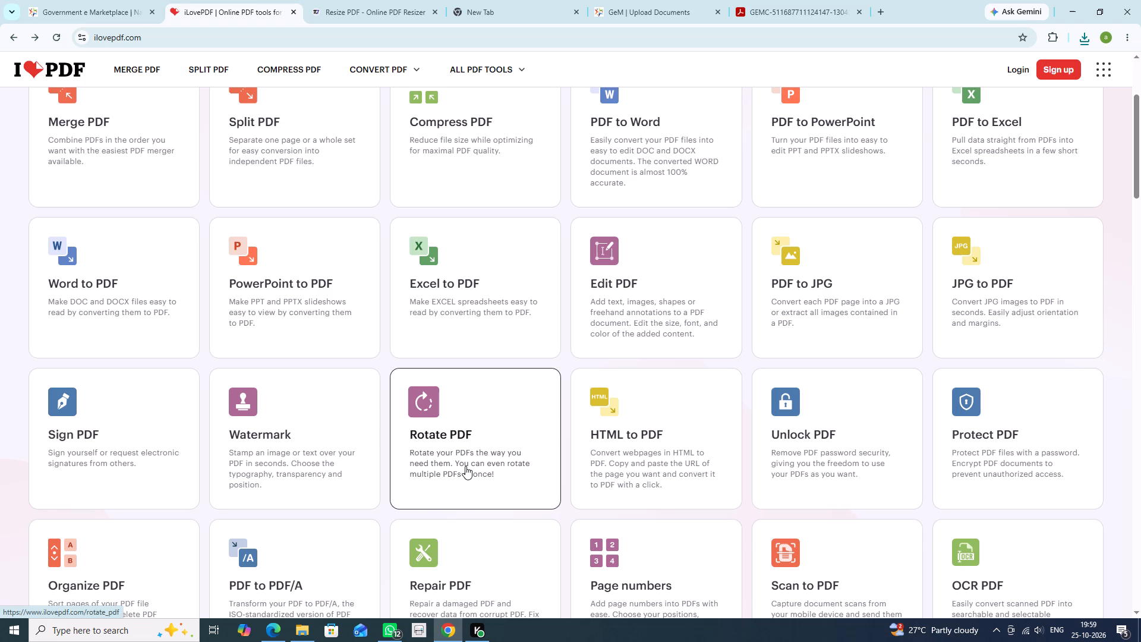
scroll(465, 466, "down", 4)
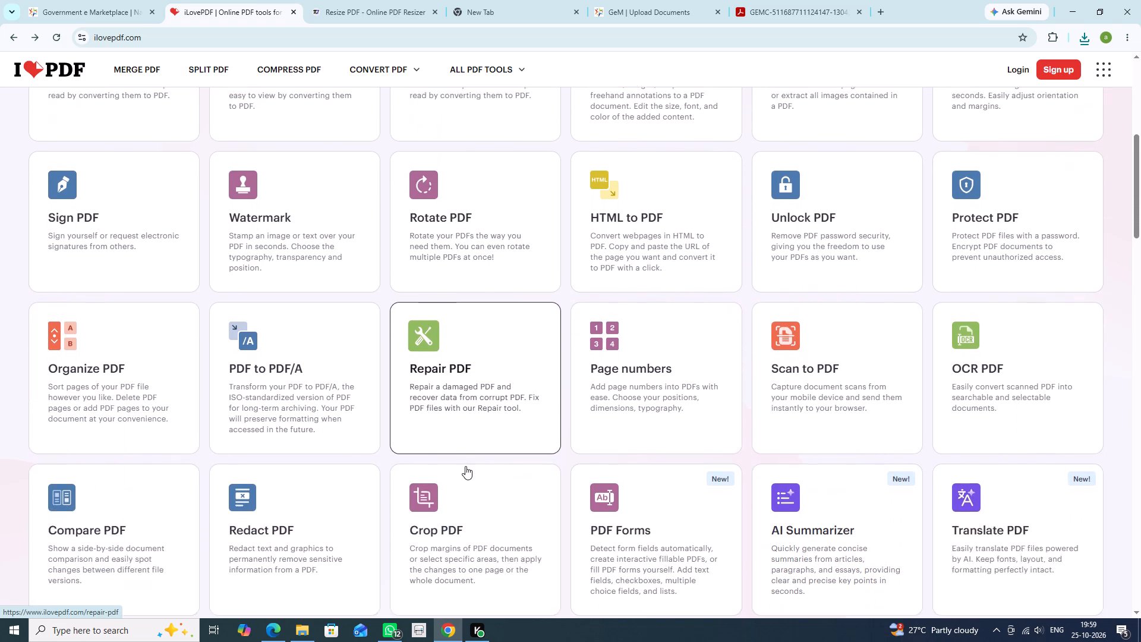
left_click(420, 350)
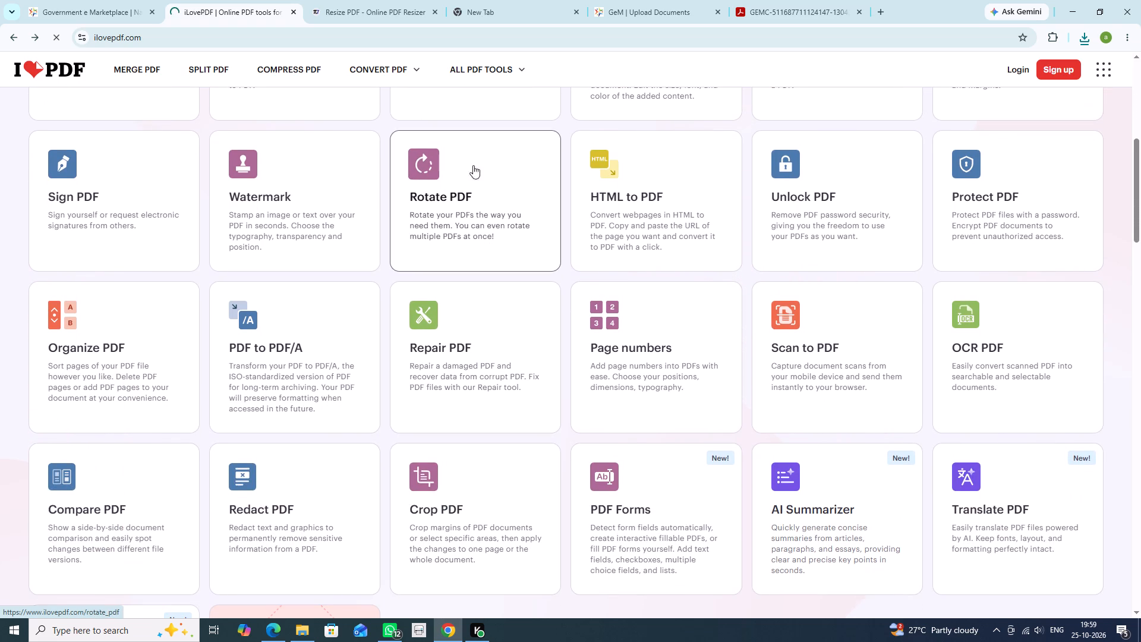
left_click(554, 225)
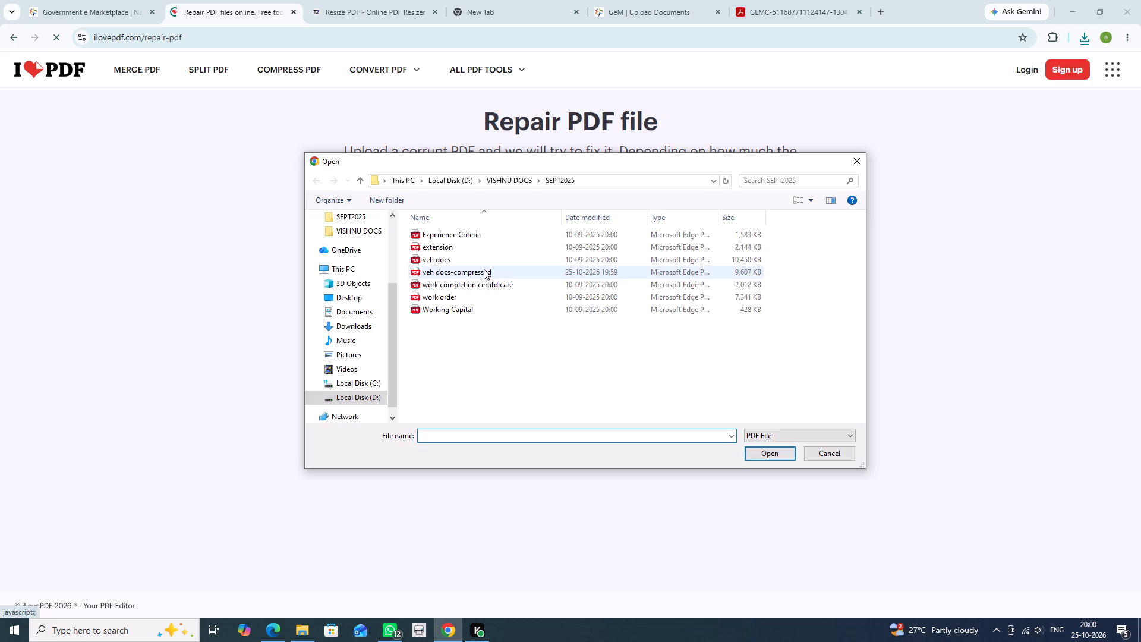
left_click(484, 269)
left_click(752, 452)
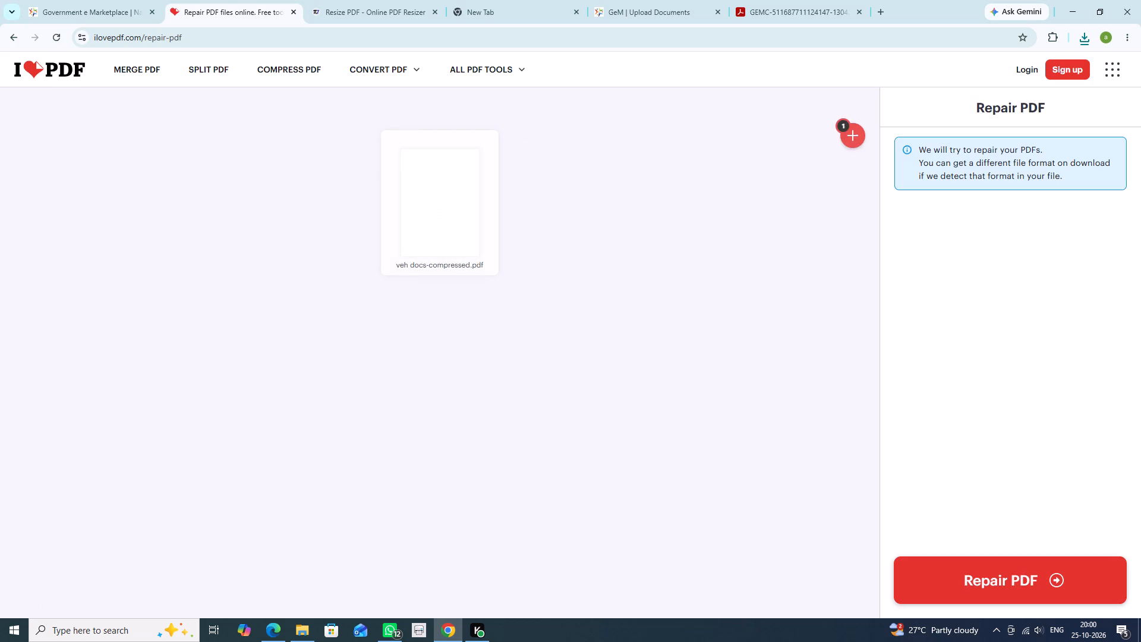
left_click(986, 577)
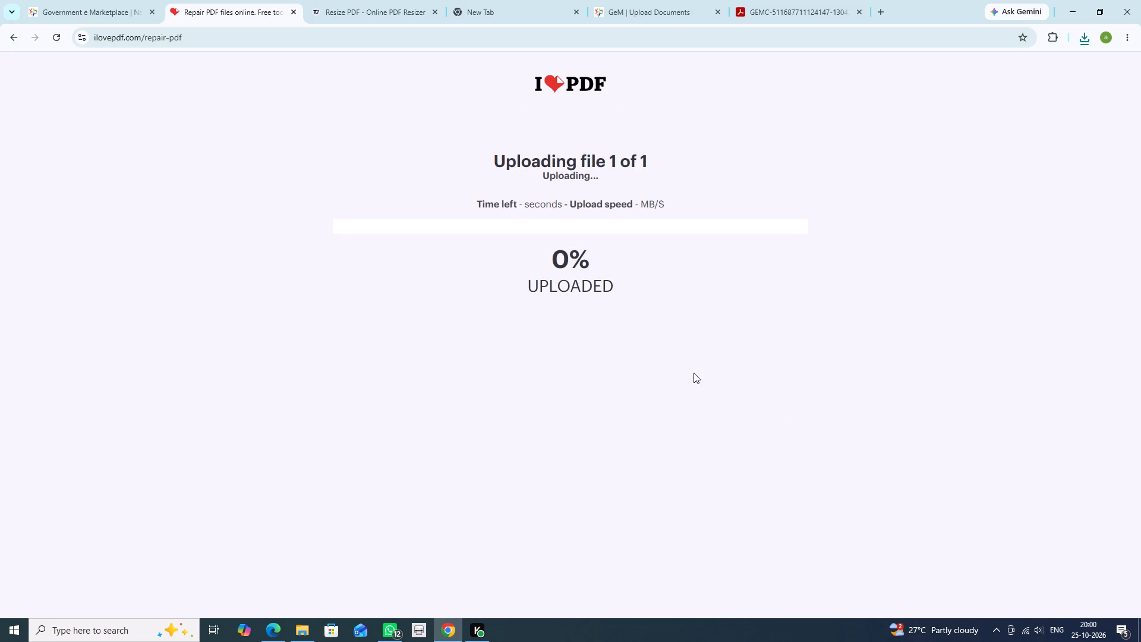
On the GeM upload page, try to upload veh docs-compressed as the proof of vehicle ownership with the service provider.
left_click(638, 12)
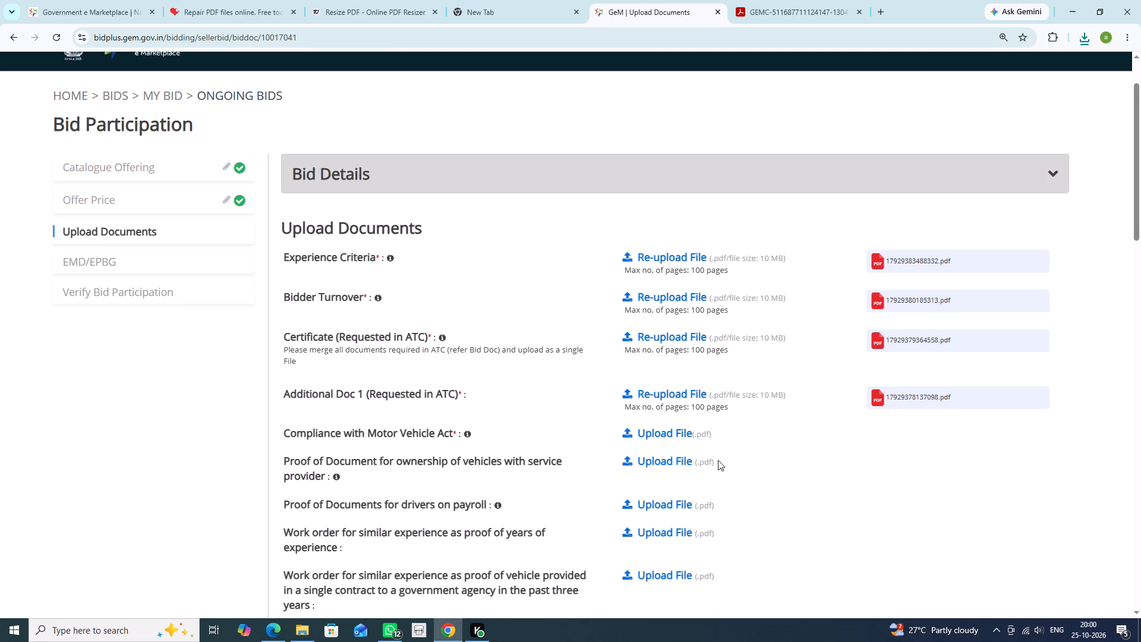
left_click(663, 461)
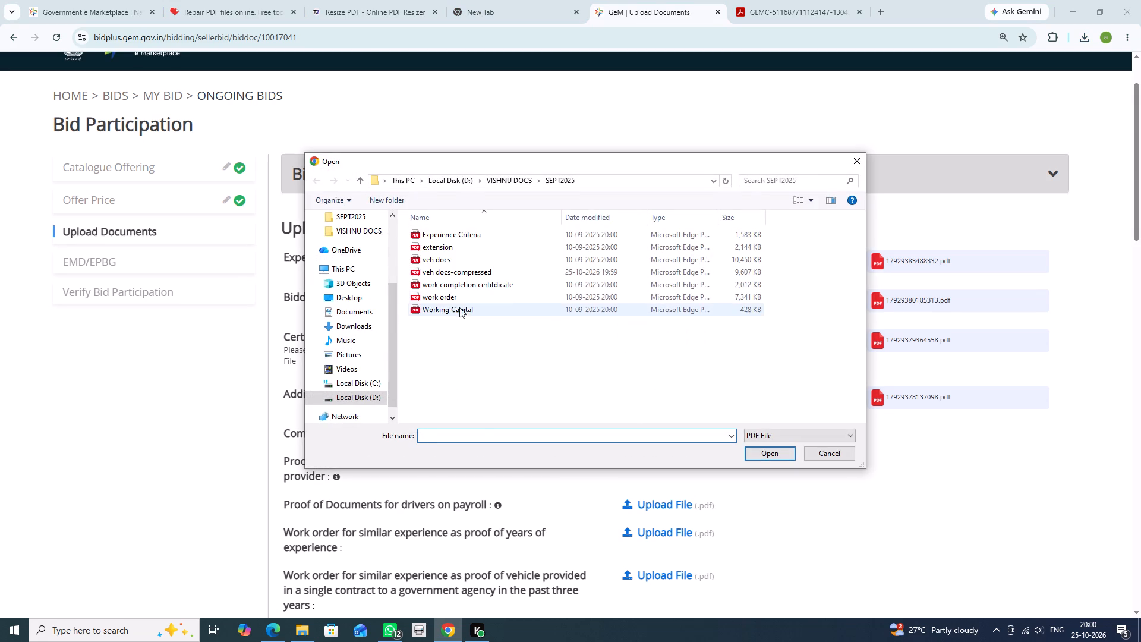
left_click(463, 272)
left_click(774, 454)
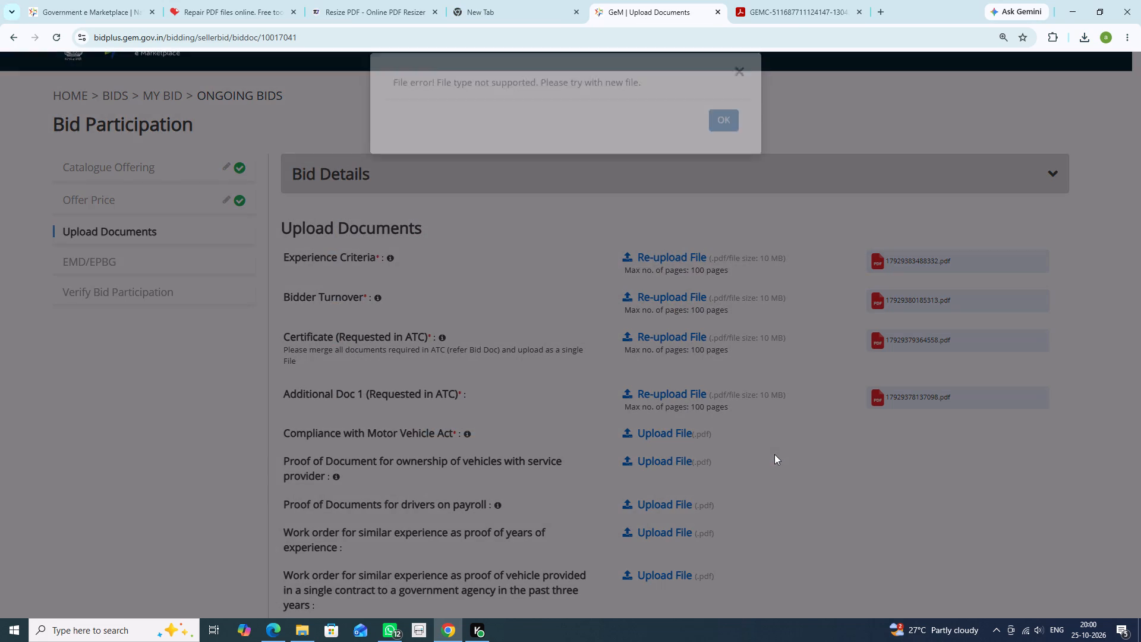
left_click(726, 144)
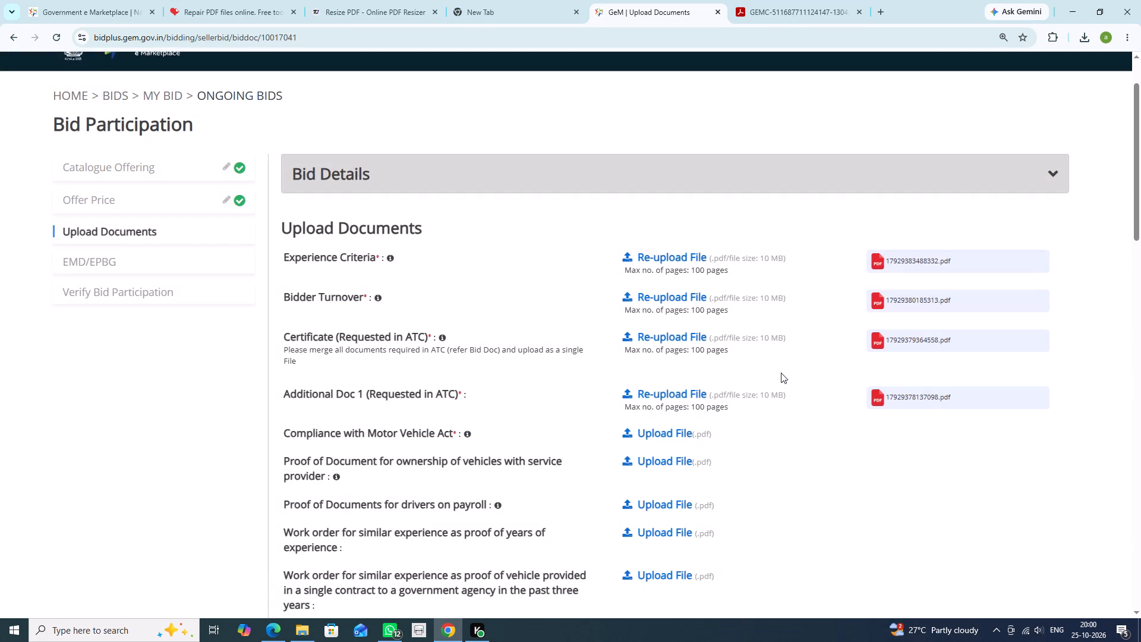
Upload EPF Registration Details from the OLD DOCS VISHNU folder as the Proof of Documents for drivers on payroll.
scroll(781, 373, "down", 1)
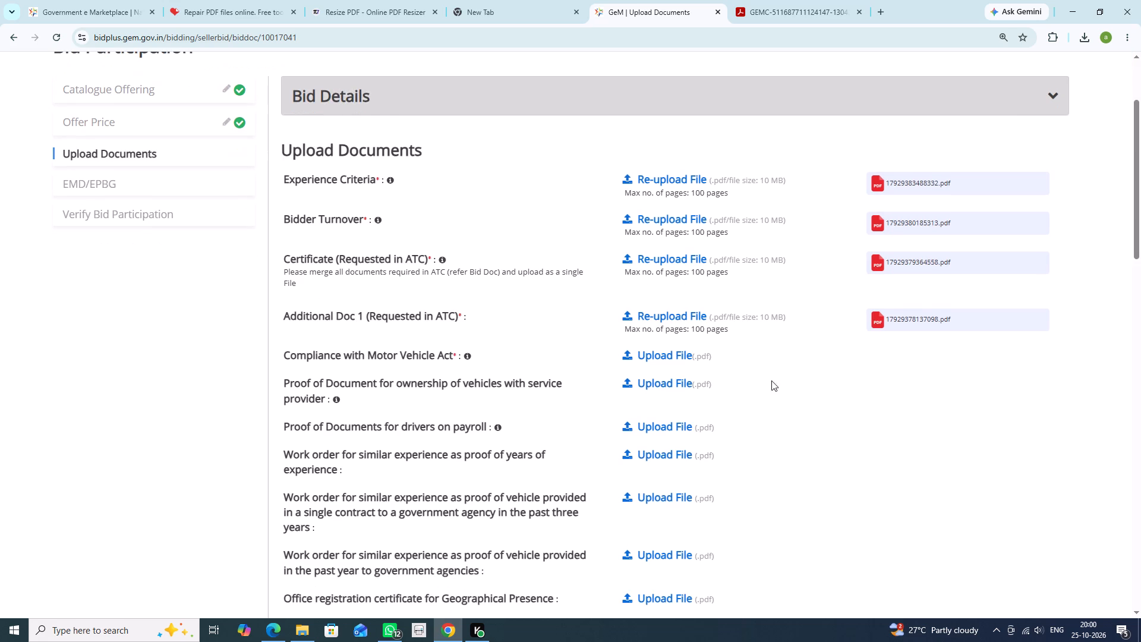
left_click(655, 425)
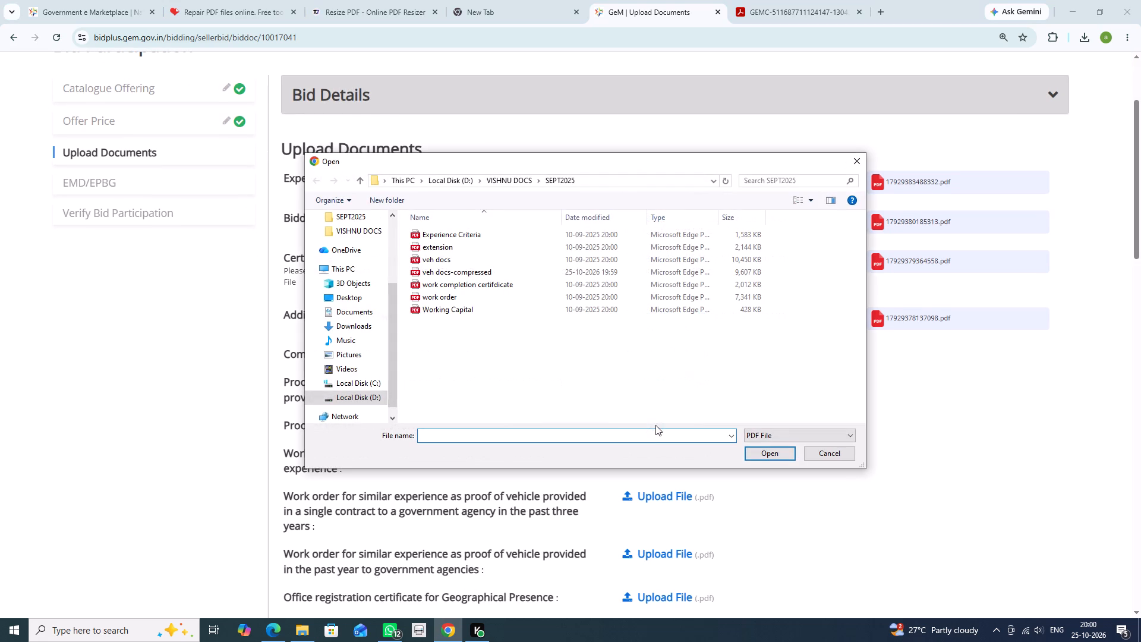
left_click(504, 183)
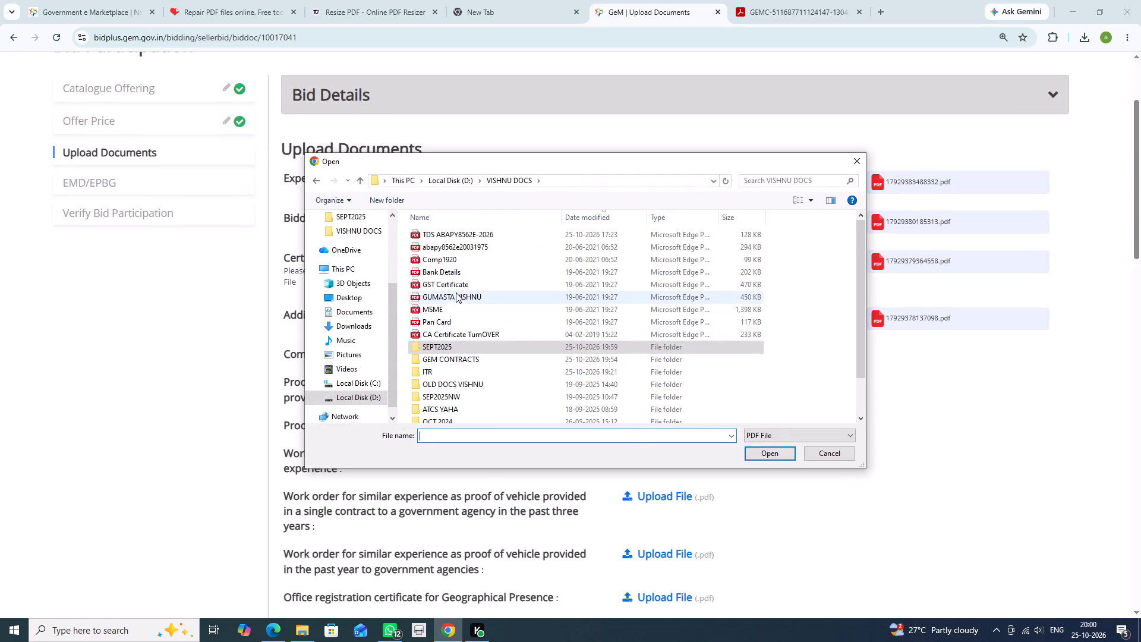
scroll(460, 343, "down", 1)
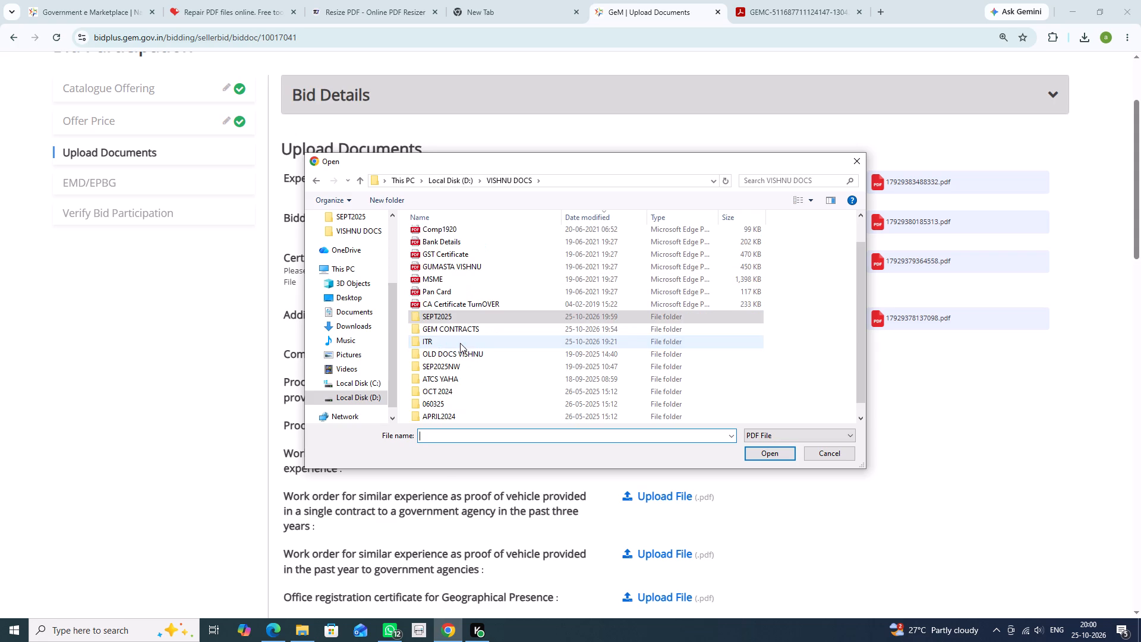
double_click(453, 367)
scroll(491, 355, "down", 5)
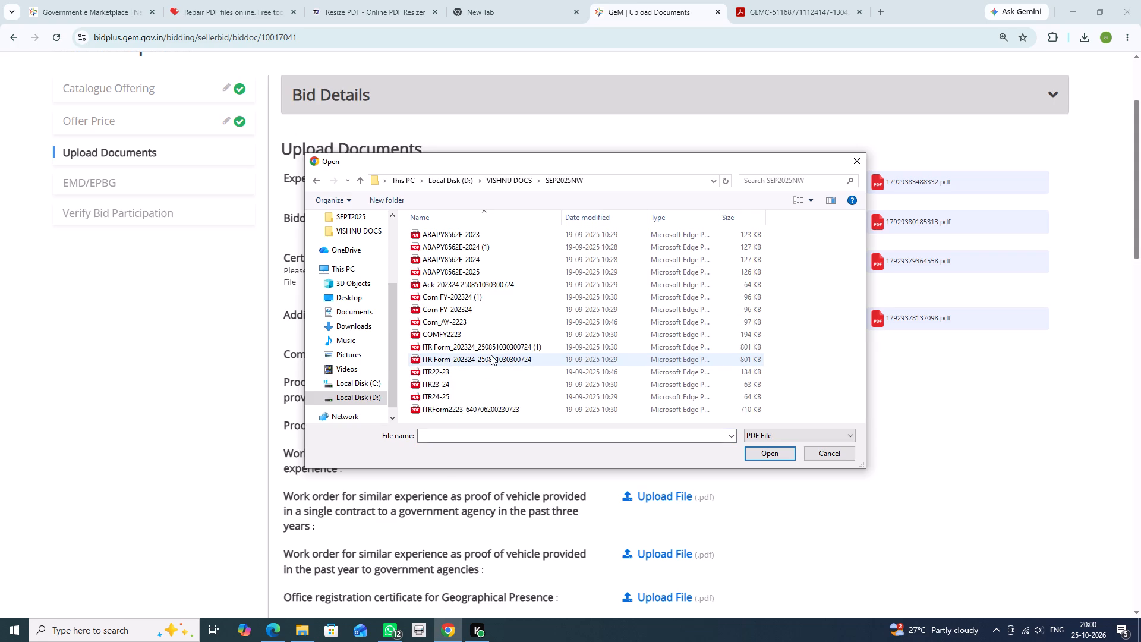
left_click(510, 180)
scroll(535, 315, "down", 2)
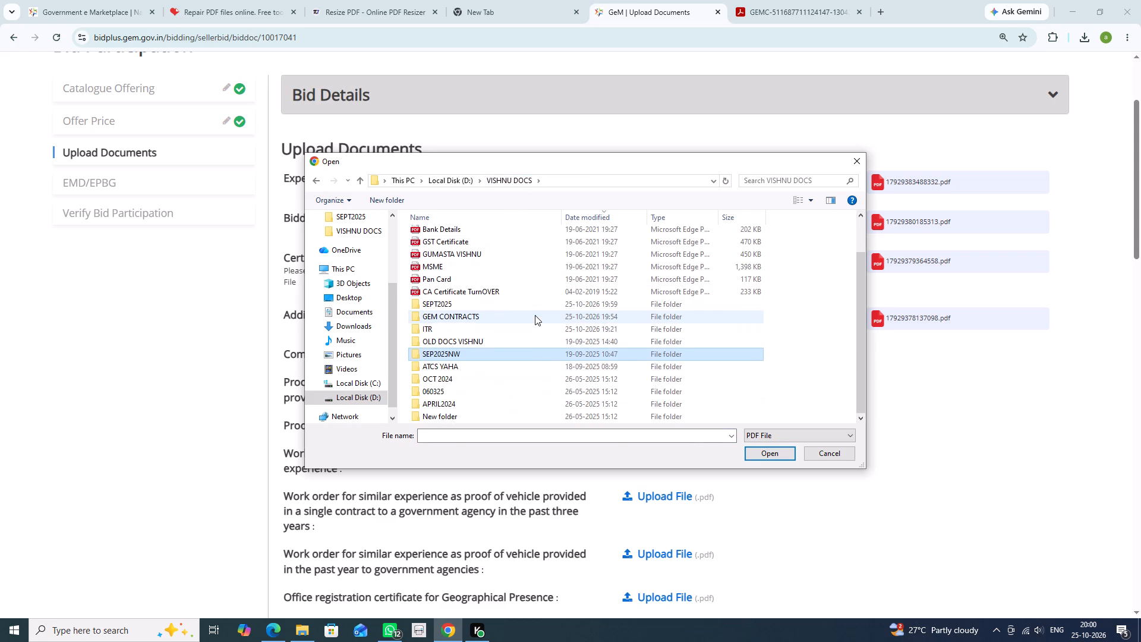
scroll(533, 320, "down", 3)
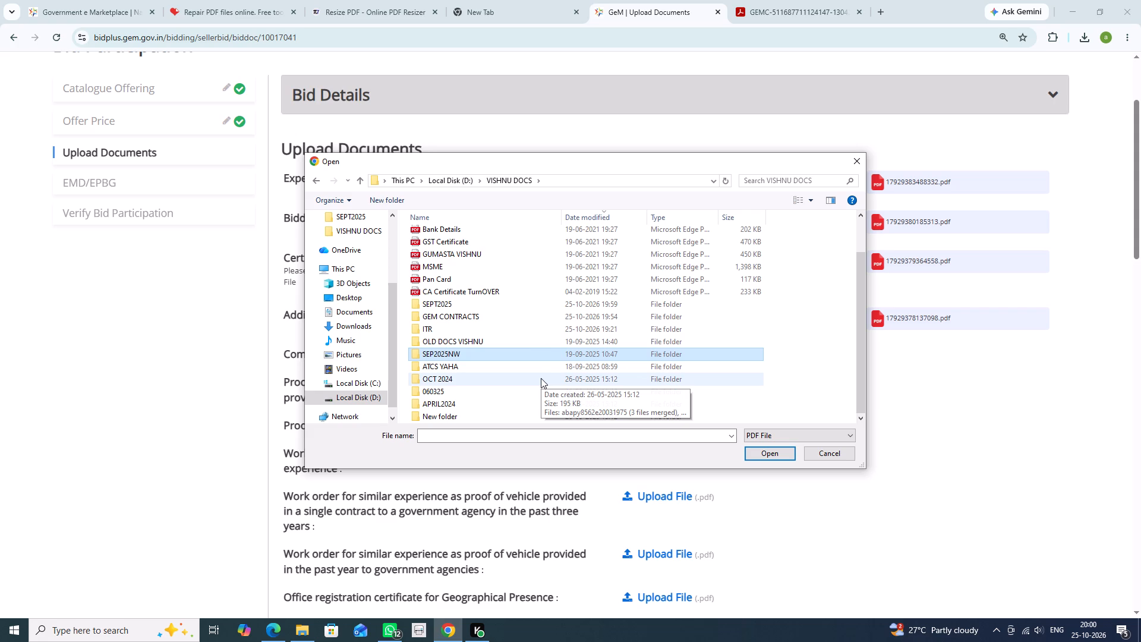
scroll(541, 378, "down", 9)
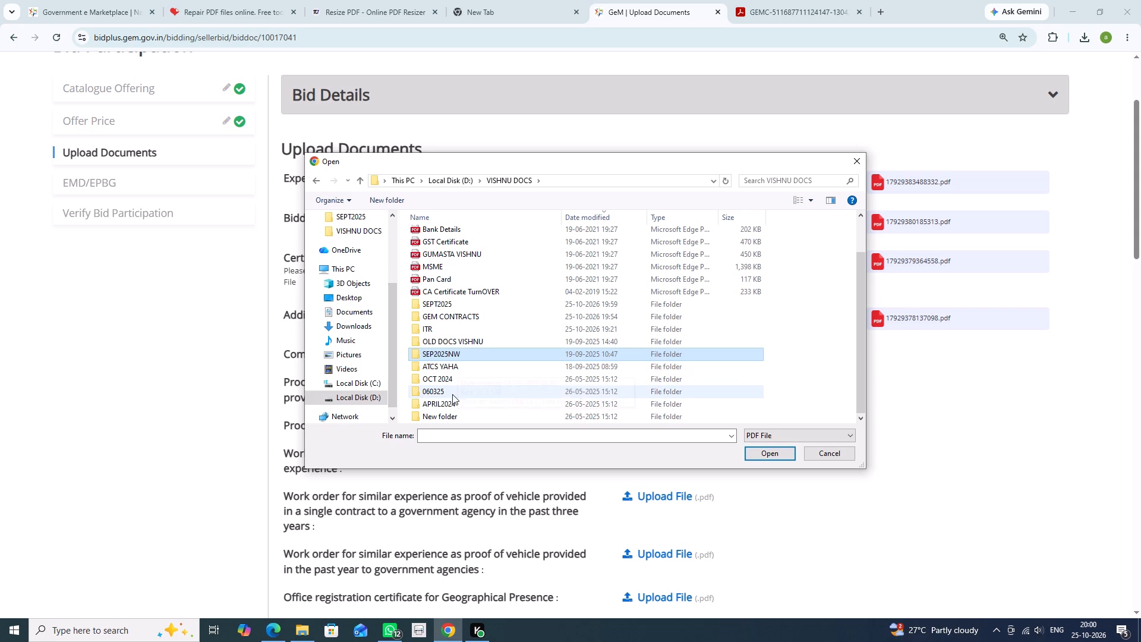
double_click(447, 391)
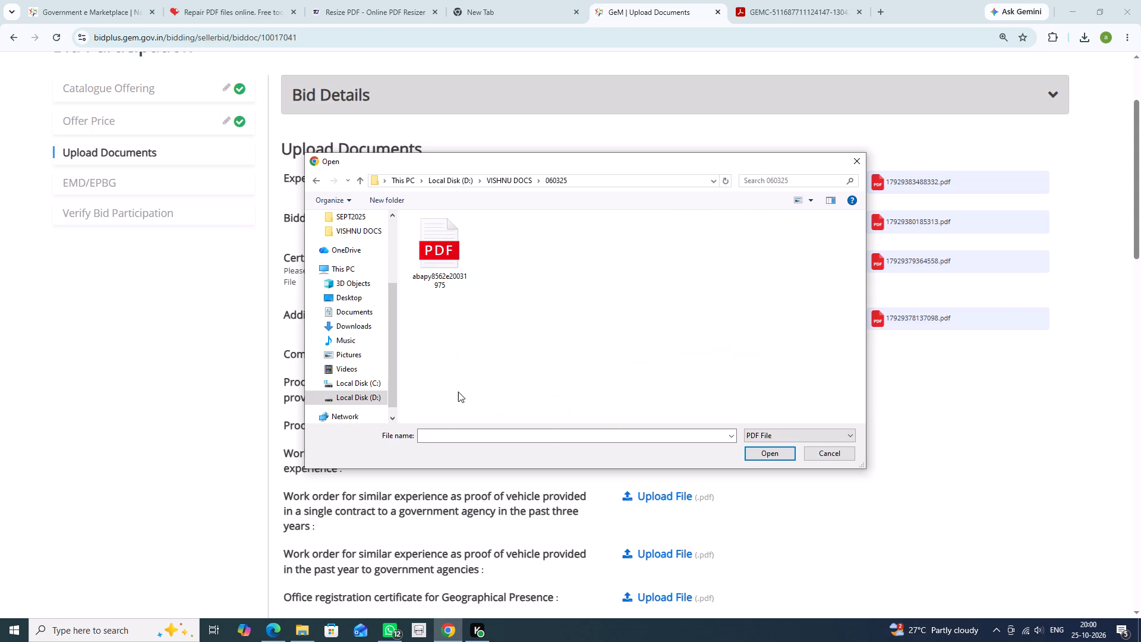
left_click(518, 180)
scroll(511, 394, "down", 6)
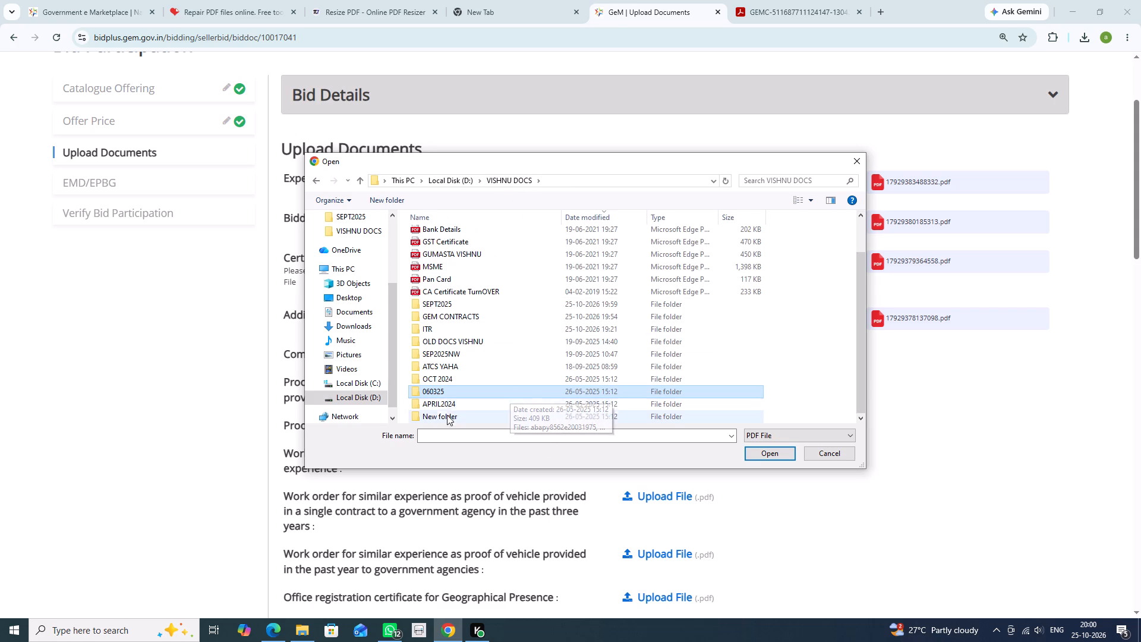
scroll(452, 420, "down", 5)
double_click(446, 404)
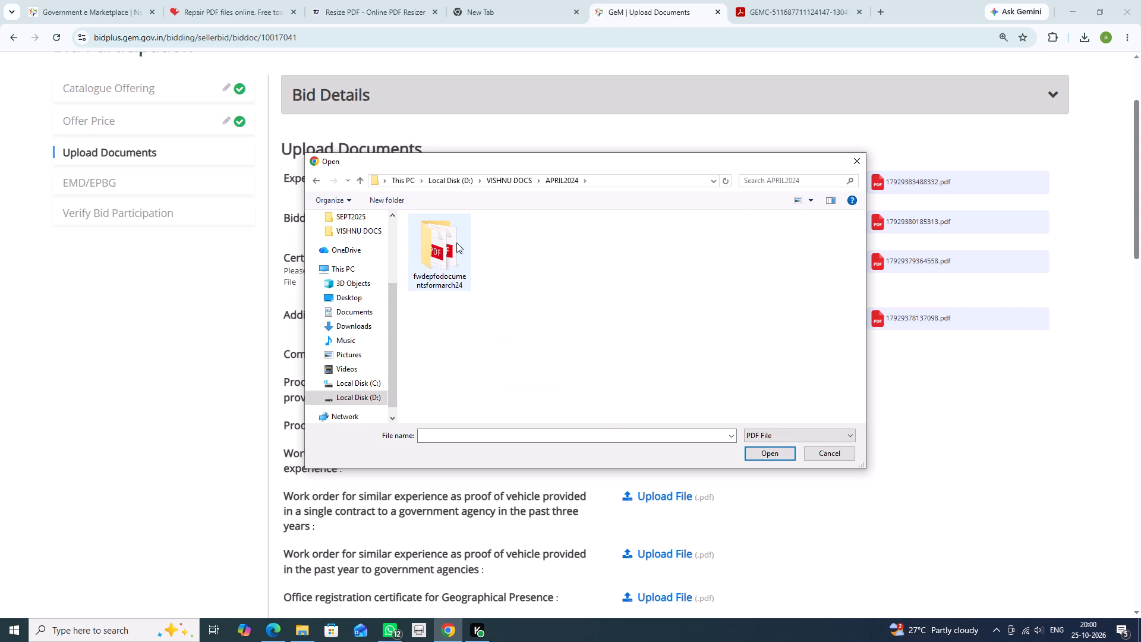
left_click(517, 182)
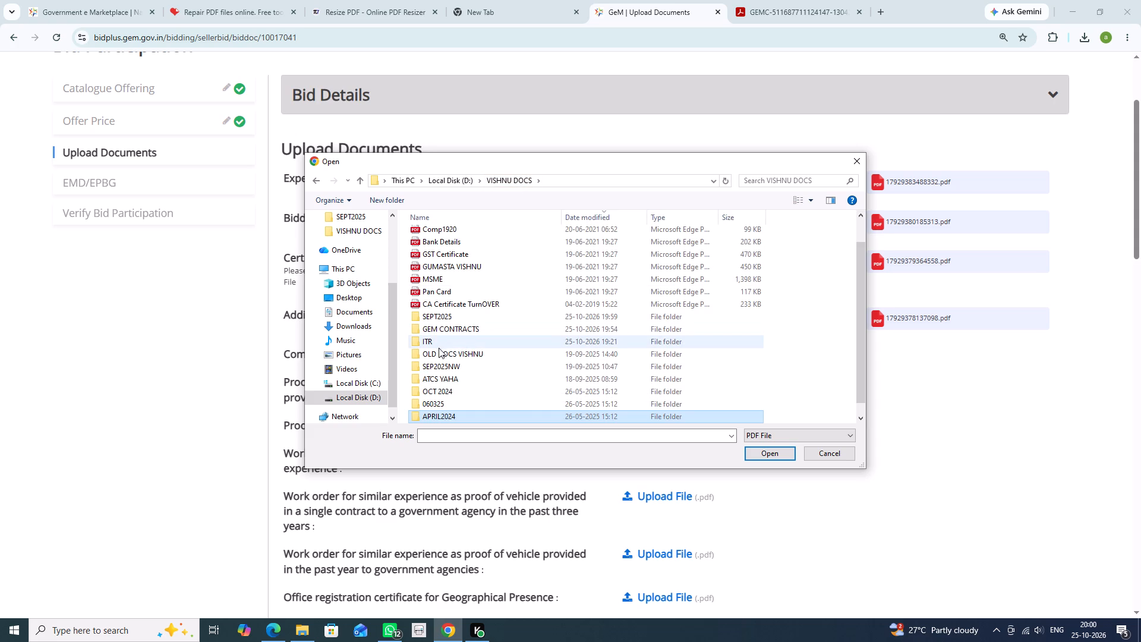
double_click(458, 355)
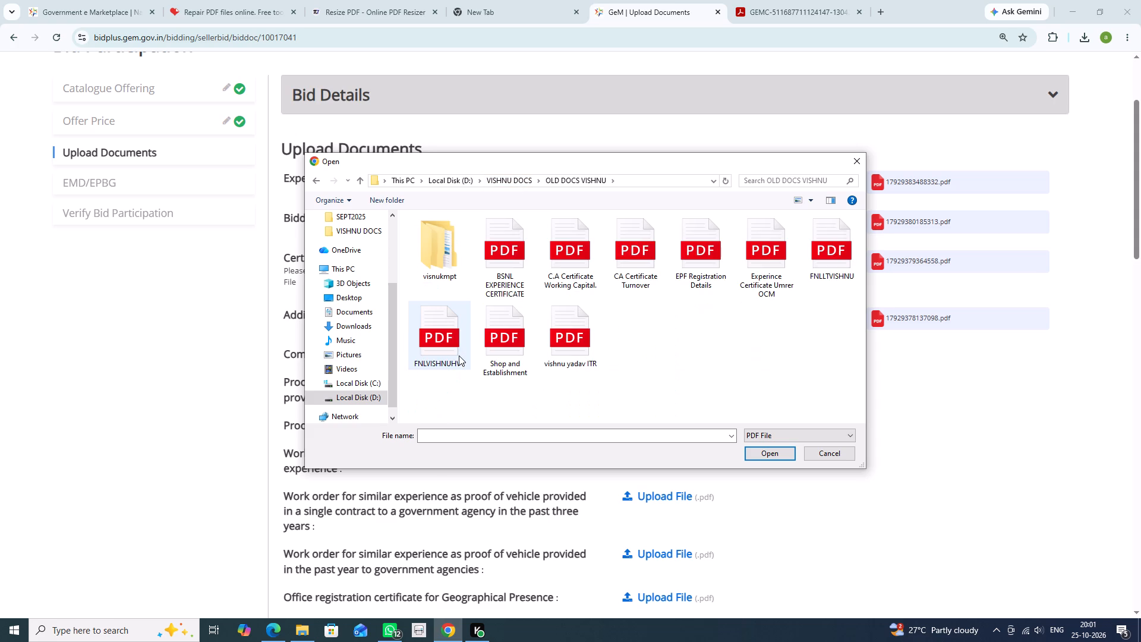
left_click(714, 279)
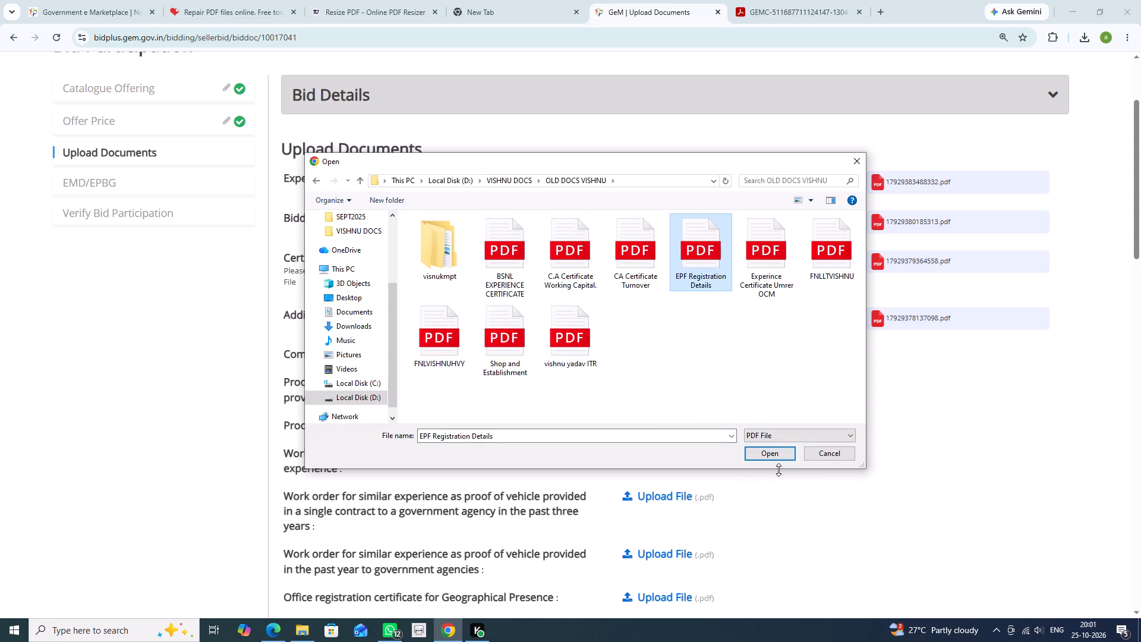
left_click(767, 452)
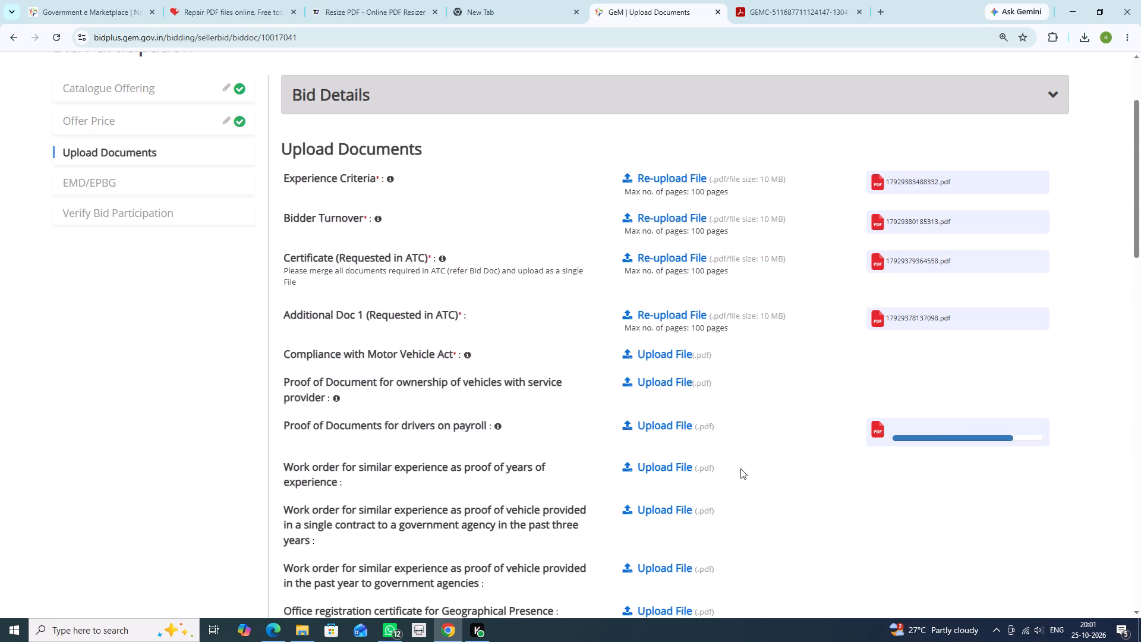
Check the Resize PDF page and the progress of the iLovePDF repair of veh docs-compressed.
left_click(350, 10)
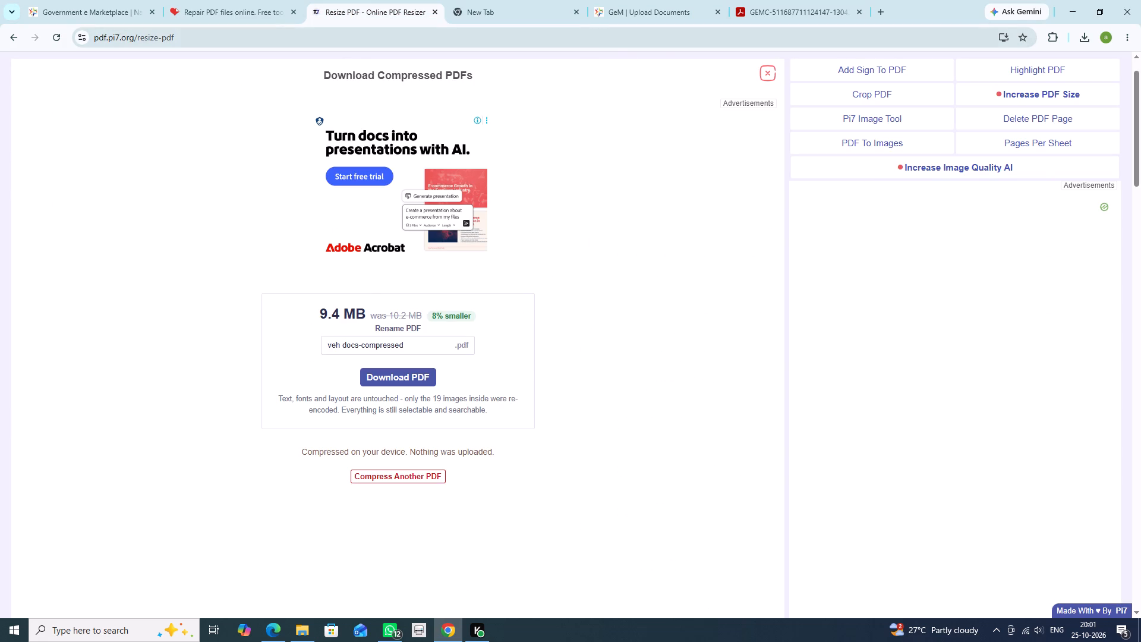
left_click(196, 10)
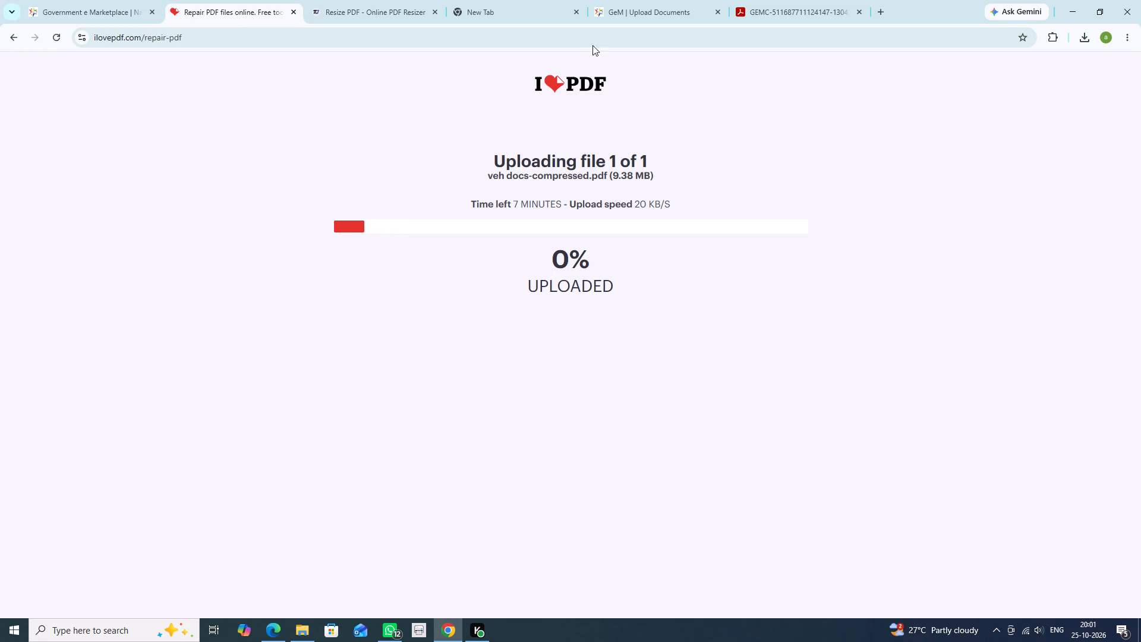
Back on the GeM page, upload merged CONTRACTS from the GEM CONTRACTS folder as the work order proving years of experience.
left_click(650, 8)
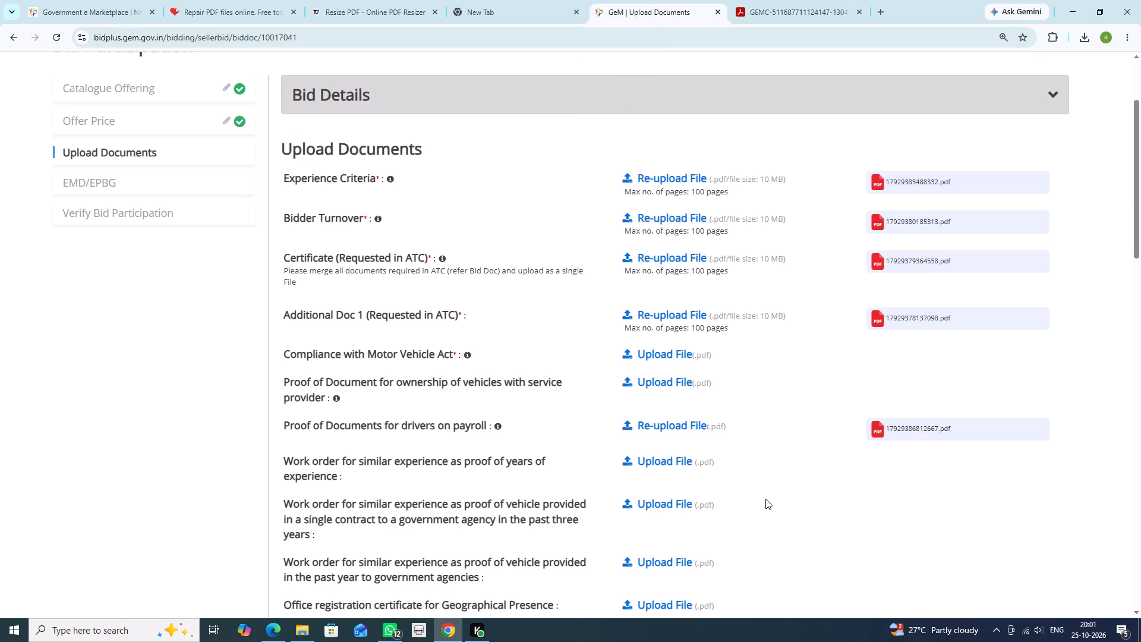
scroll(767, 496, "down", 2)
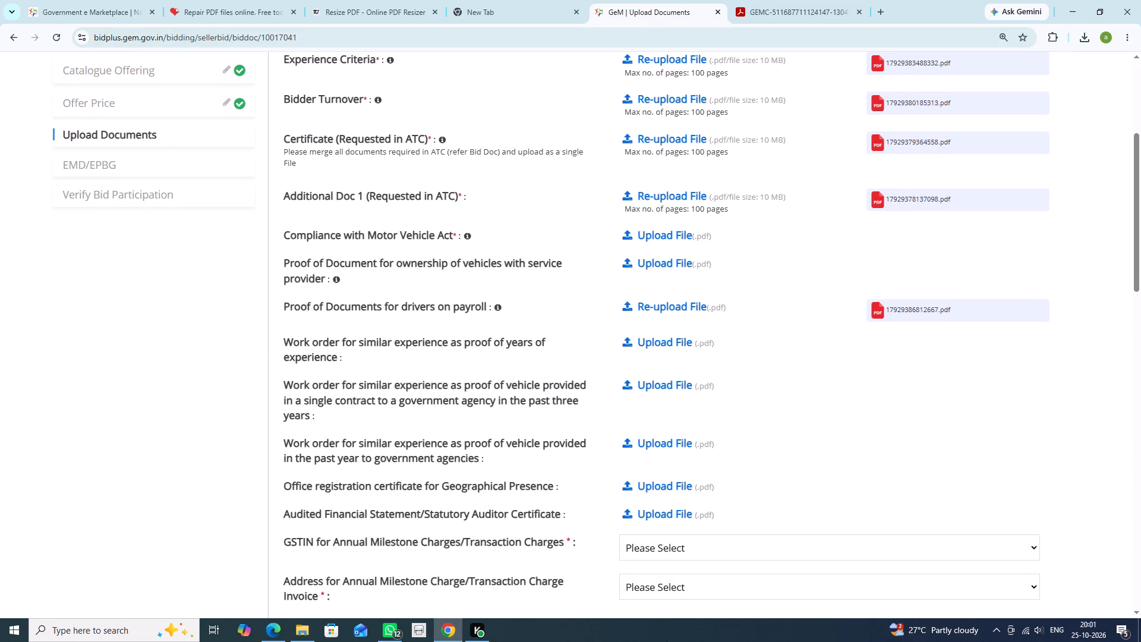
left_click(663, 342)
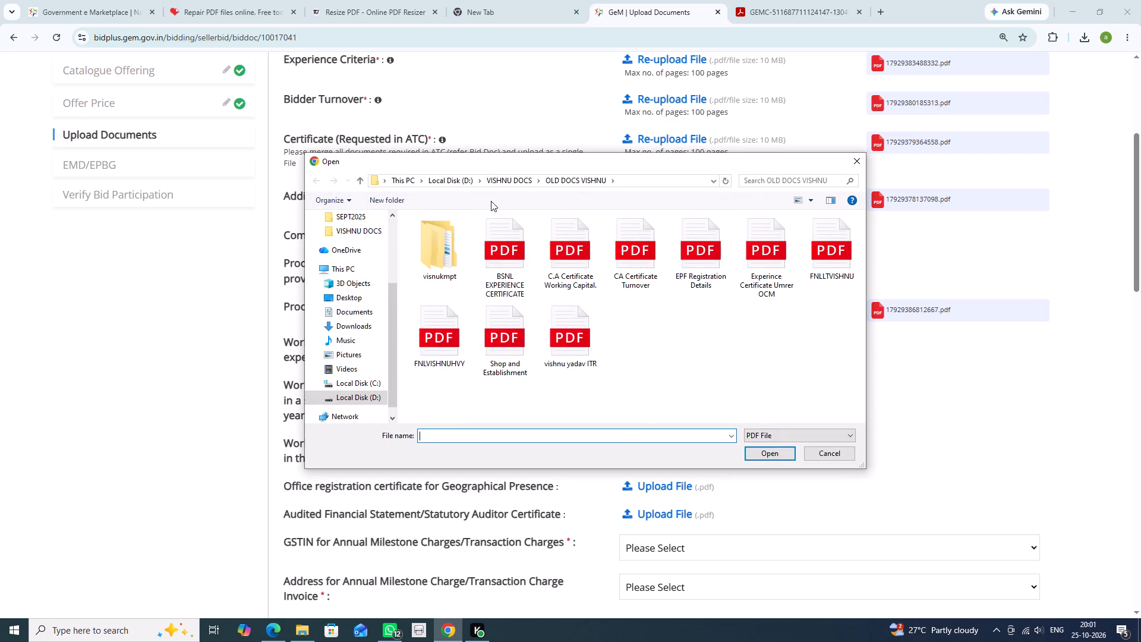
left_click(512, 182)
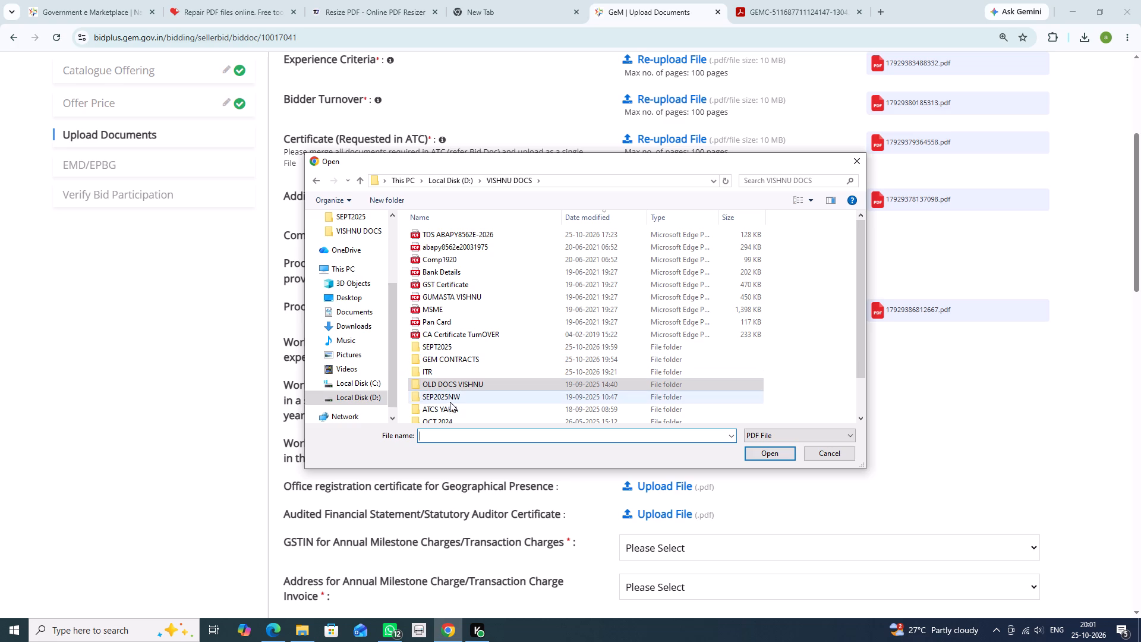
double_click(447, 348)
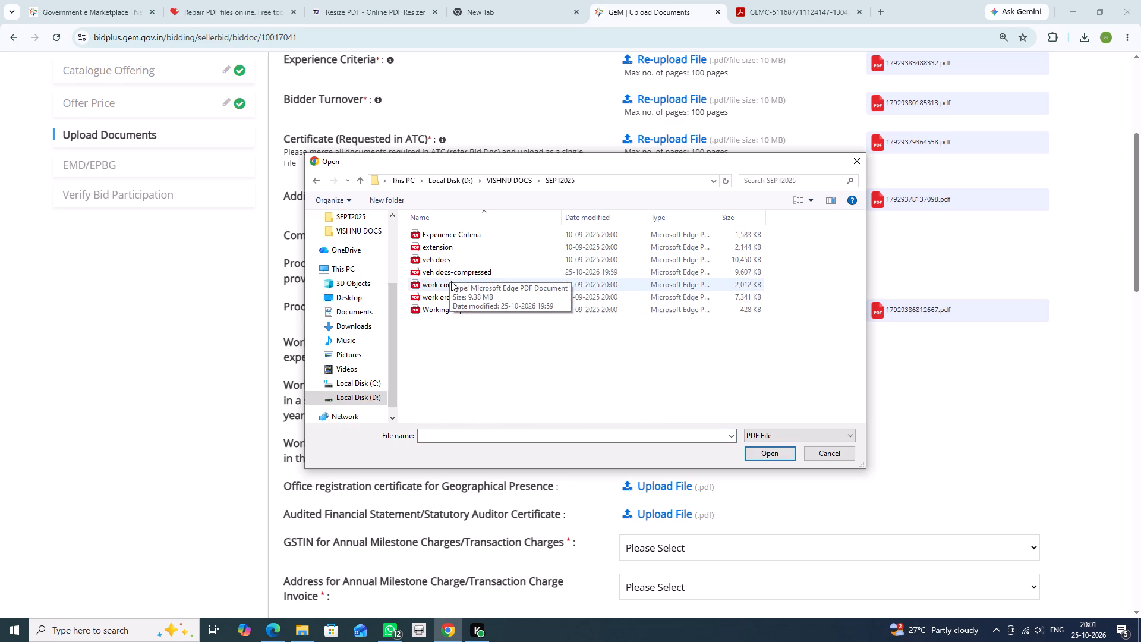
left_click(506, 181)
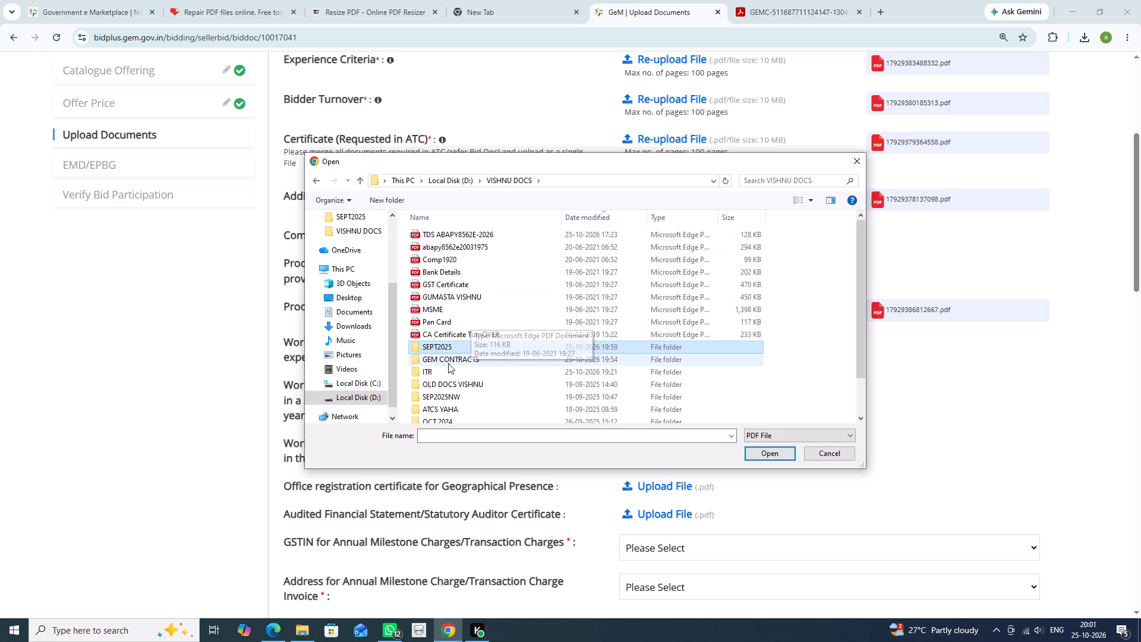
double_click(448, 362)
left_click(449, 274)
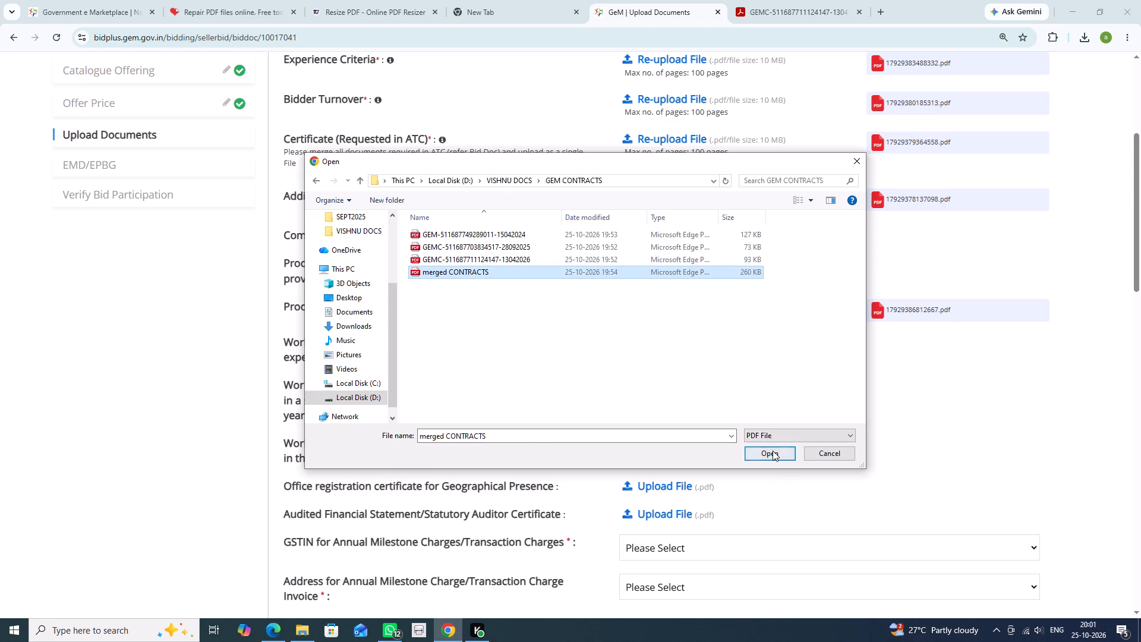
left_click(773, 451)
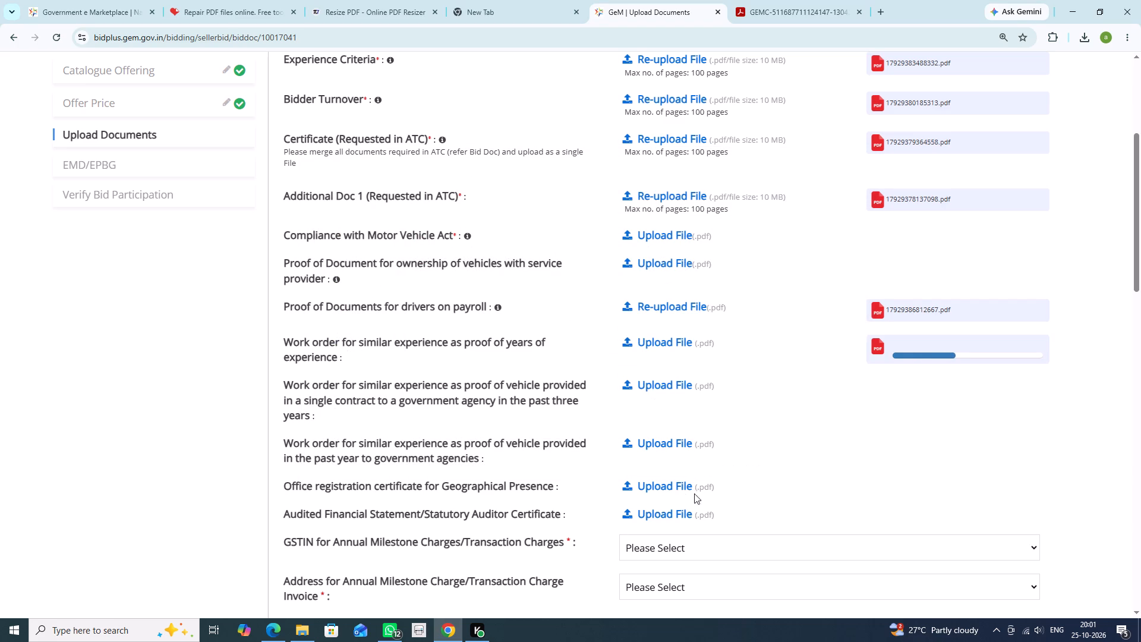
Search the VISHNU DOCS folder for GUM and upload GUMASTA VISHNU as the Office registration certificate for Geographical Presence.
left_click(659, 486)
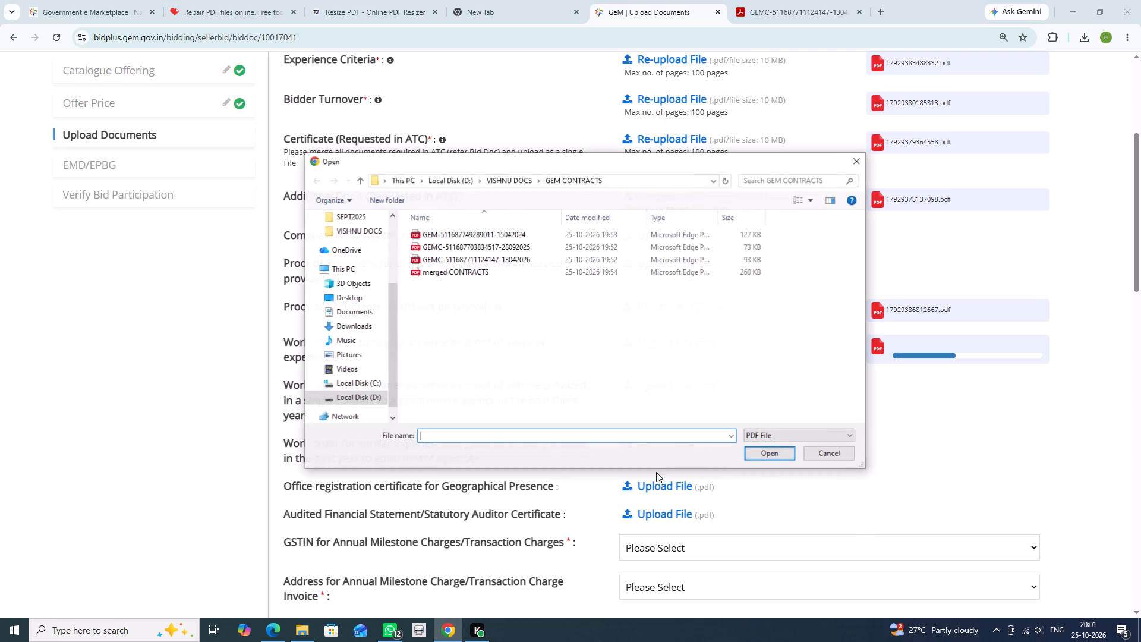
left_click(506, 177)
left_click(782, 184)
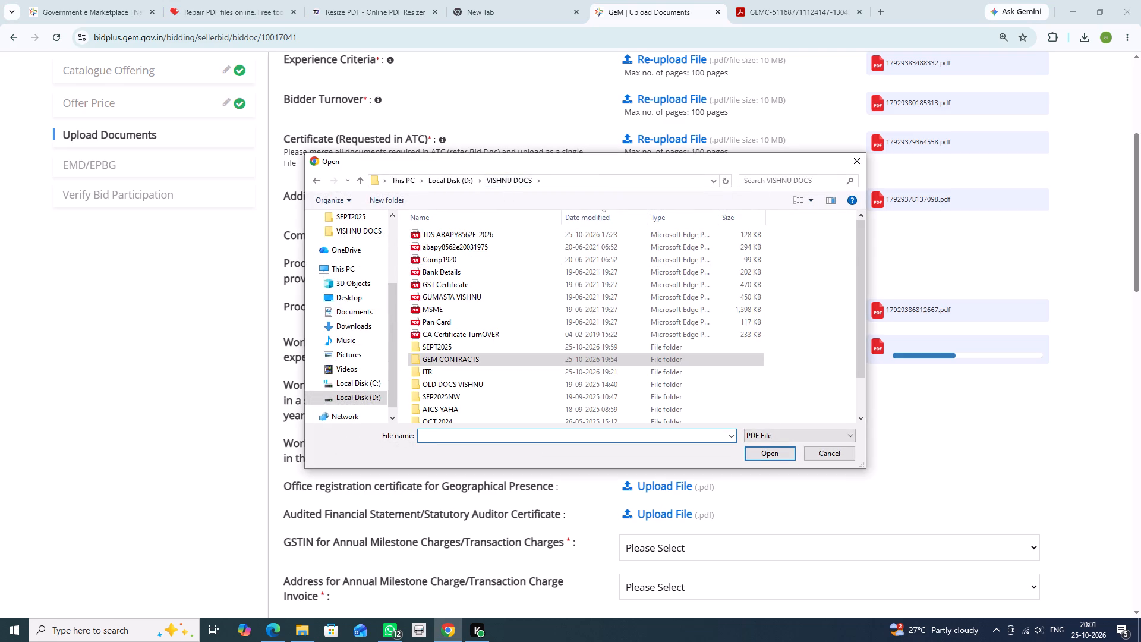
type("GUM,")
key("BackSpace")
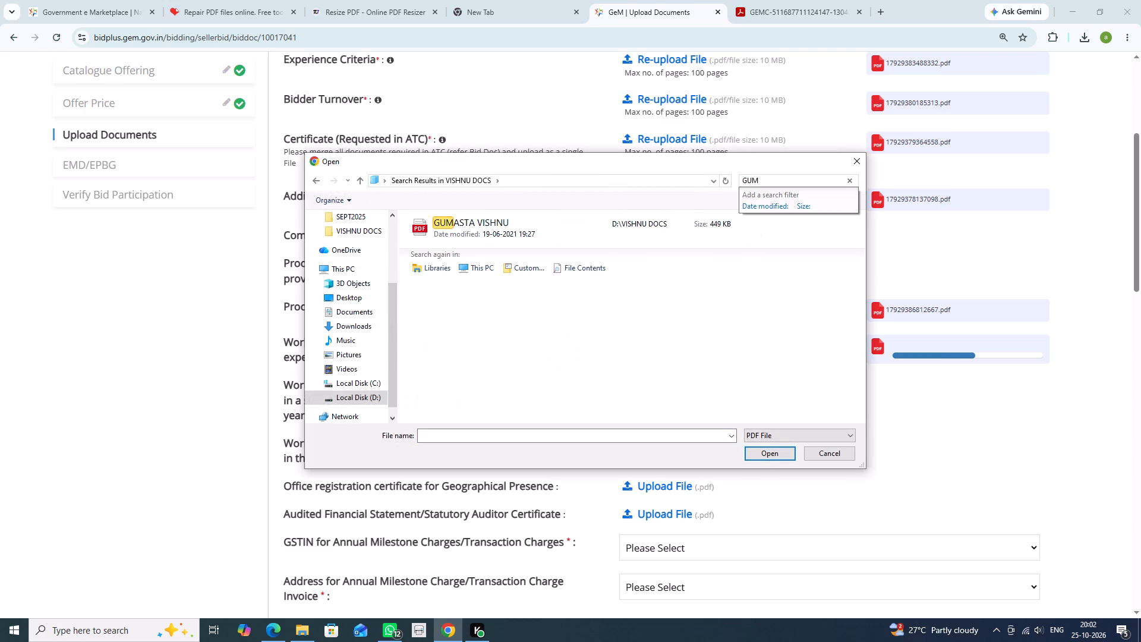
left_click(541, 230)
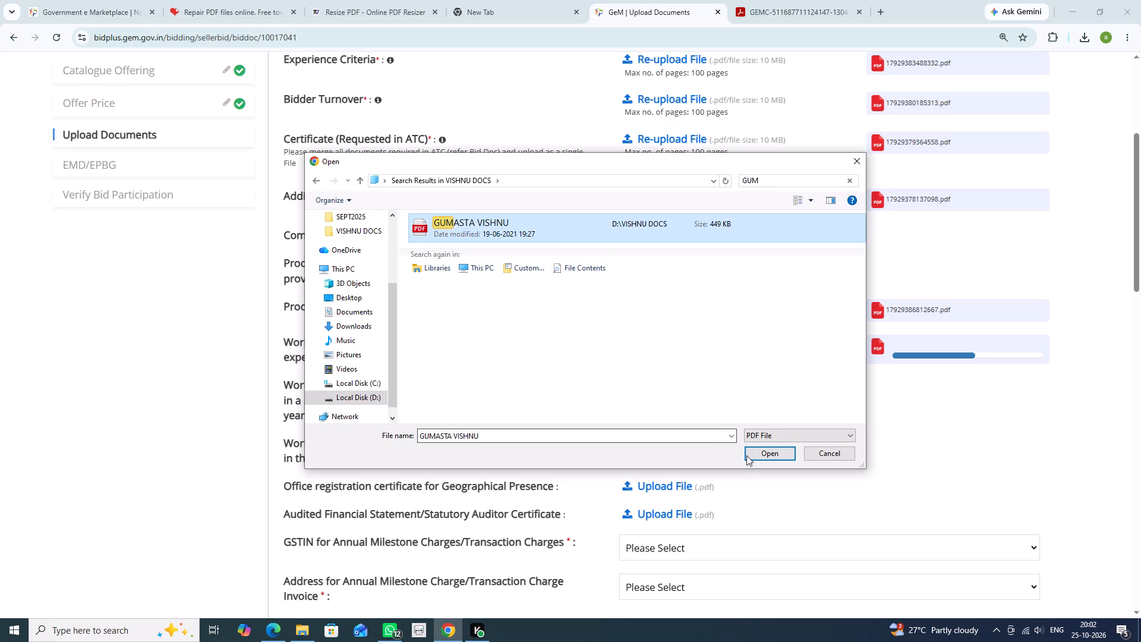
left_click(752, 455)
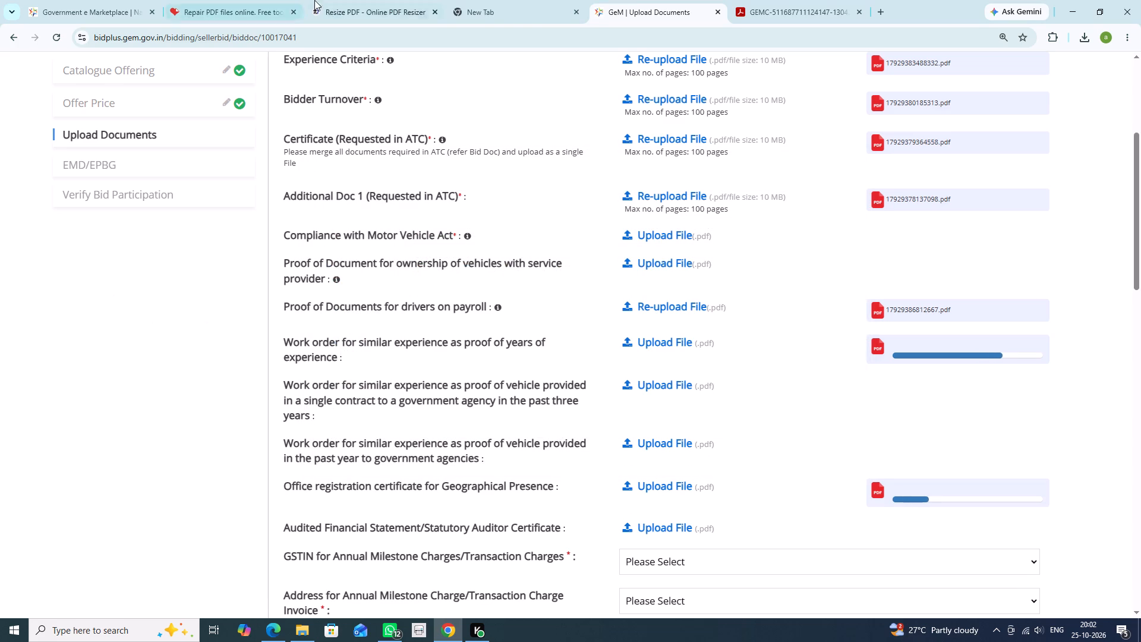
Check the progress of the iLovePDF repair upload of veh docs-compressed.
left_click(232, 8)
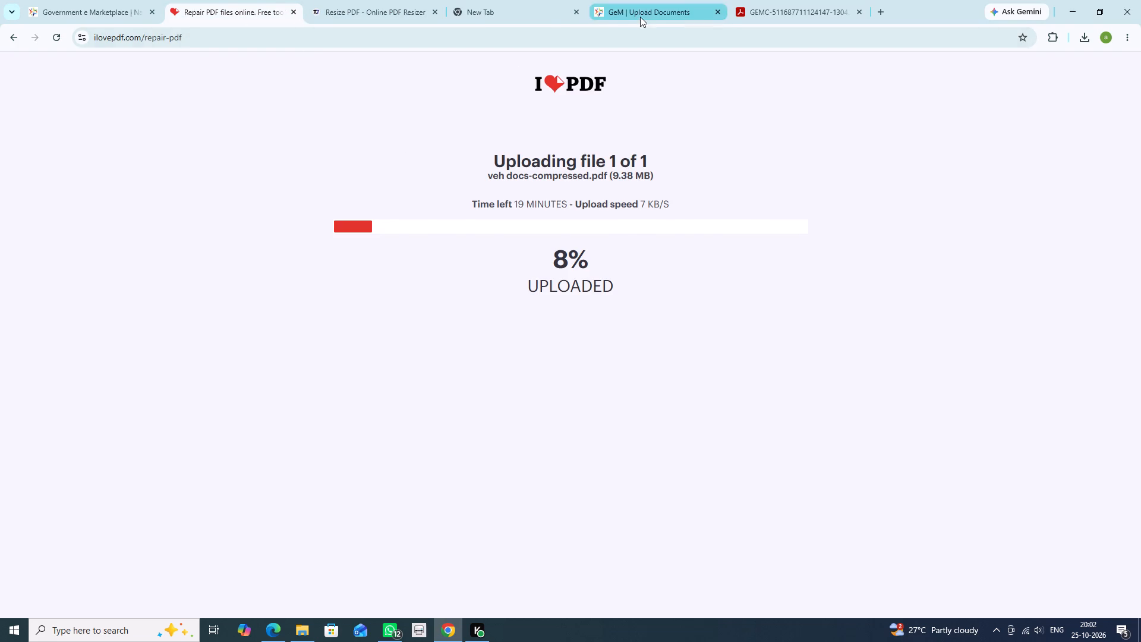
Back on the GeM page, upload CA Certificate TurnOVER from VISHNU DOCS as the Audited Financial Statement/Statutory Auditor Certificate.
left_click(640, 17)
scroll(694, 438, "up", 5)
scroll(694, 438, "down", 2)
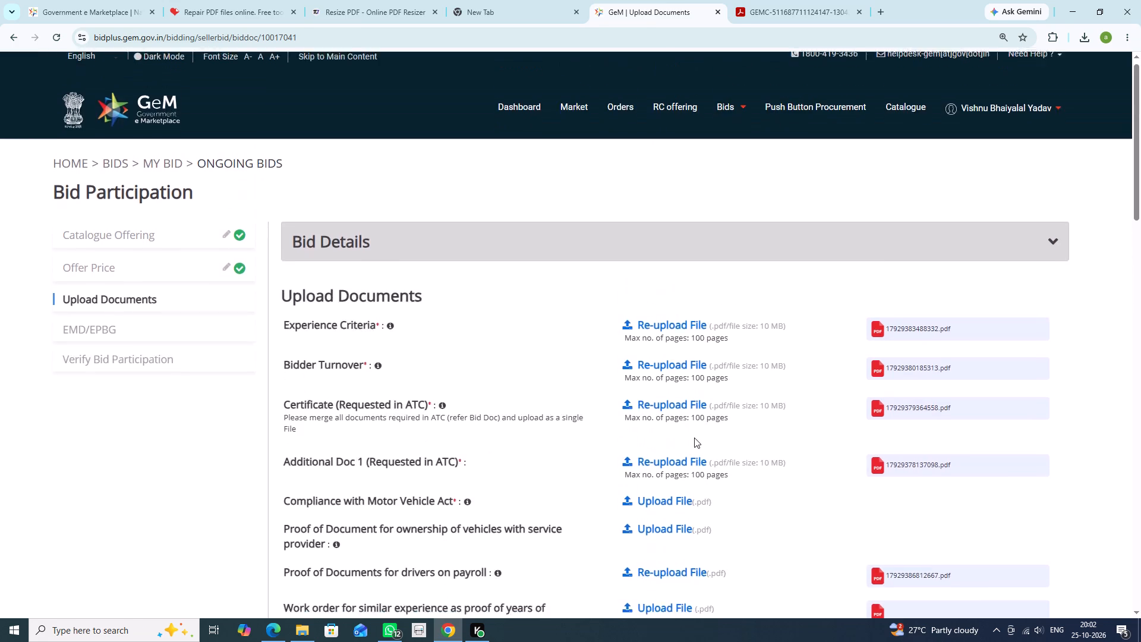
scroll(694, 438, "down", 3)
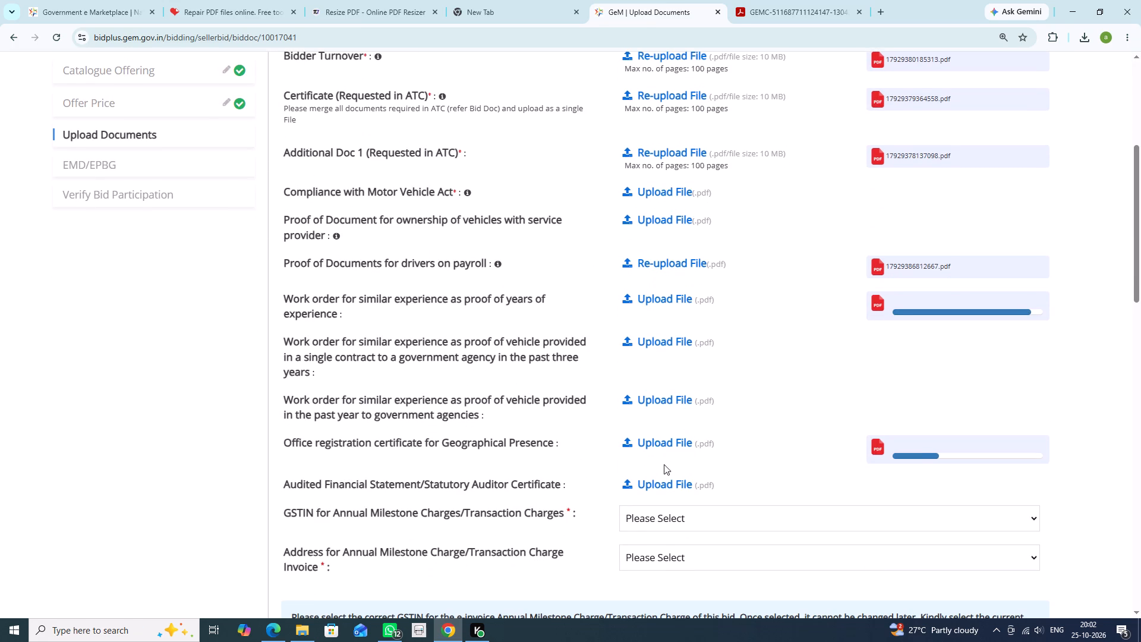
left_click(651, 483)
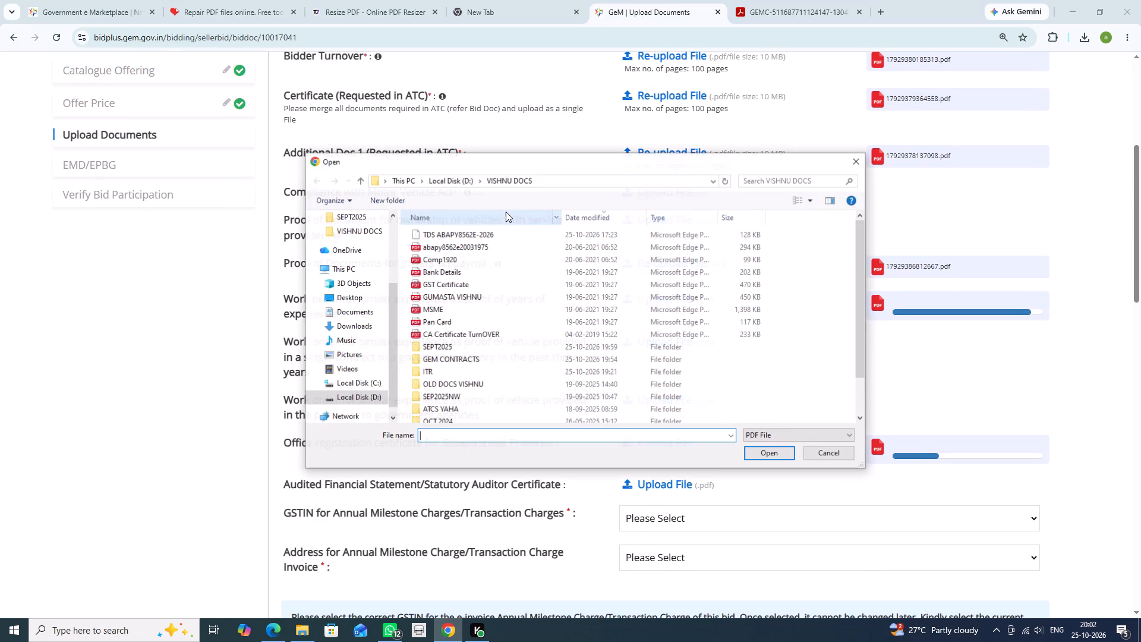
left_click(443, 338)
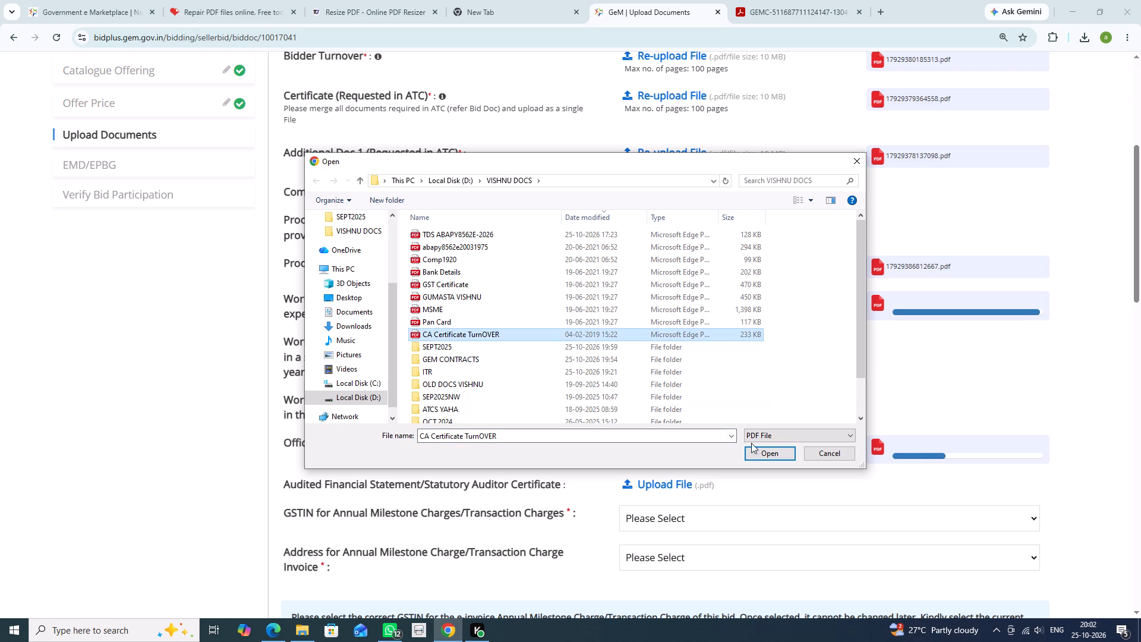
left_click(770, 451)
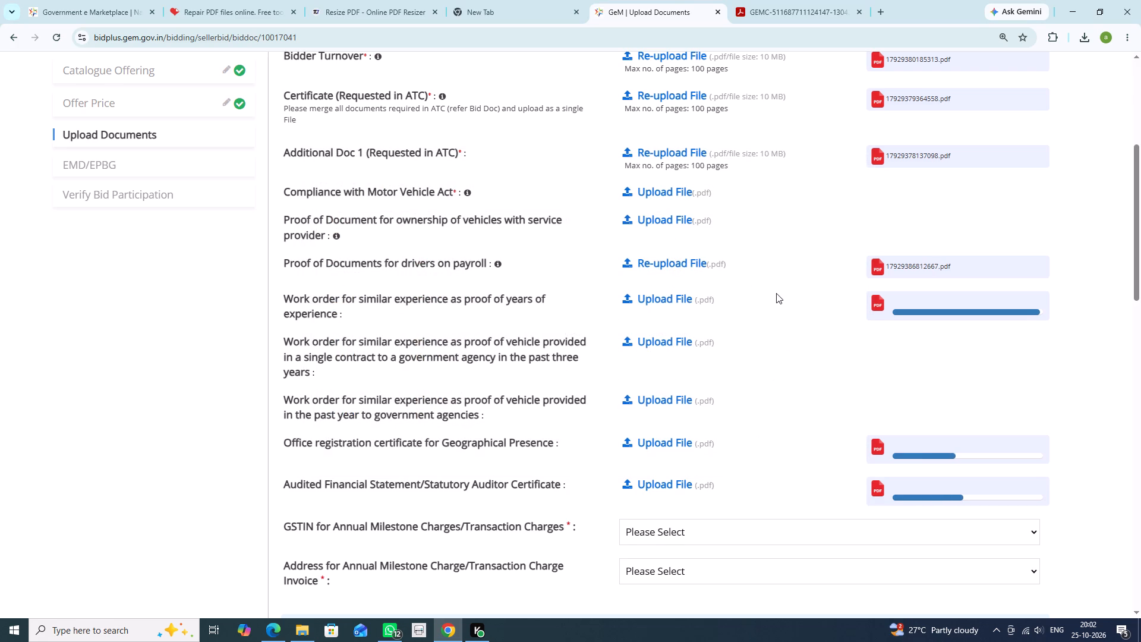
Check the iLovePDF repair upload of veh docs-compressed again.
left_click(224, 2)
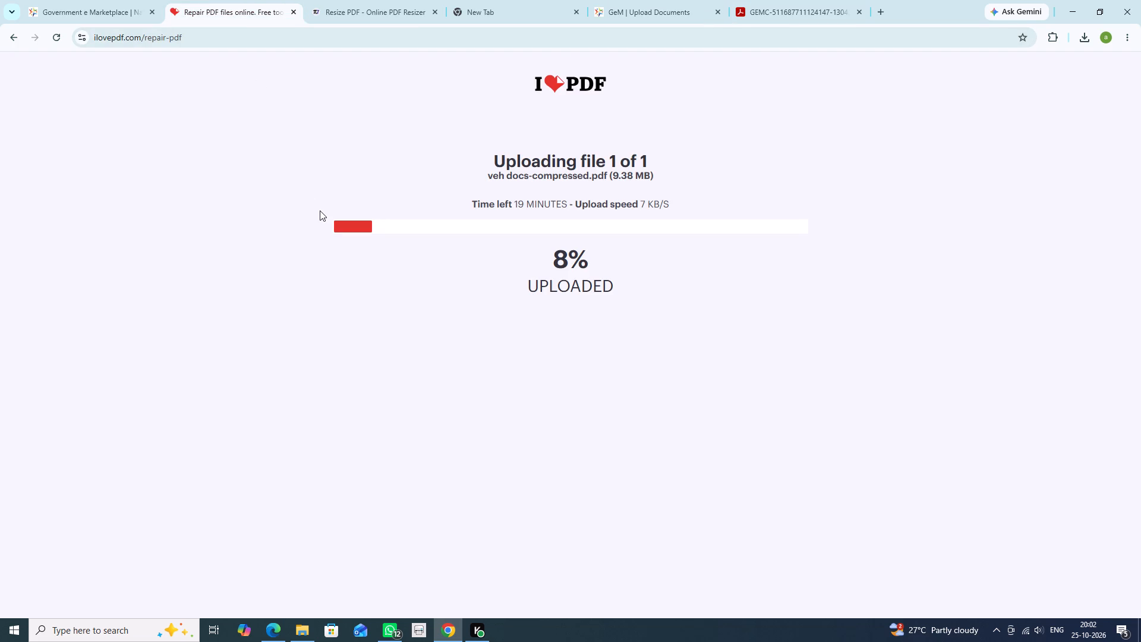
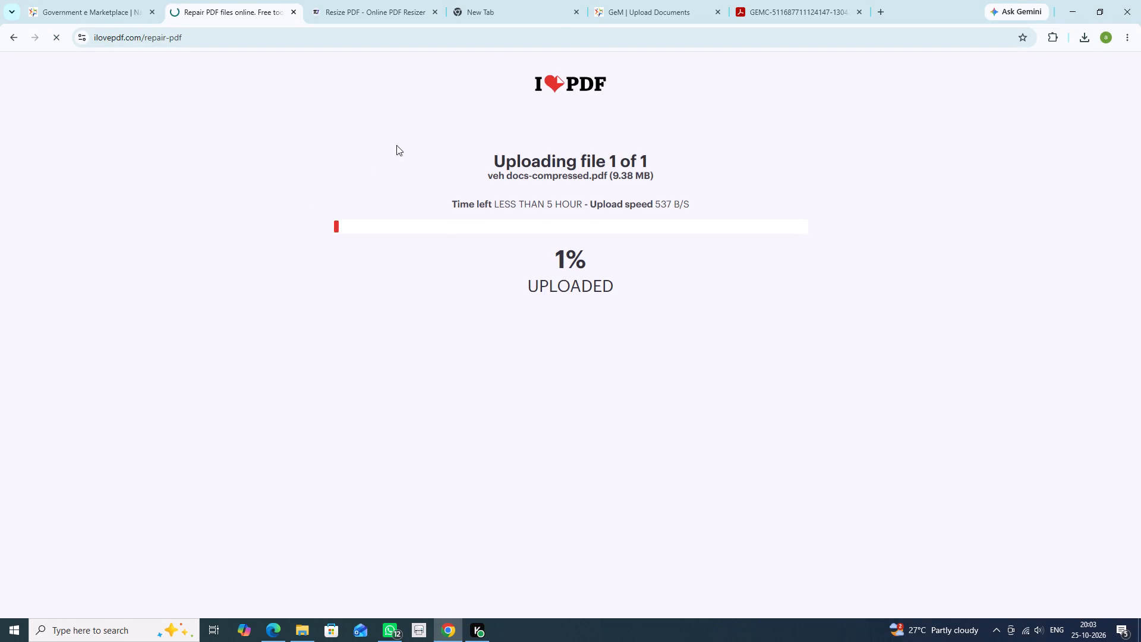
Return to the GeM Upload Documents page to check the progress of the supporting document uploads.
left_click(641, 13)
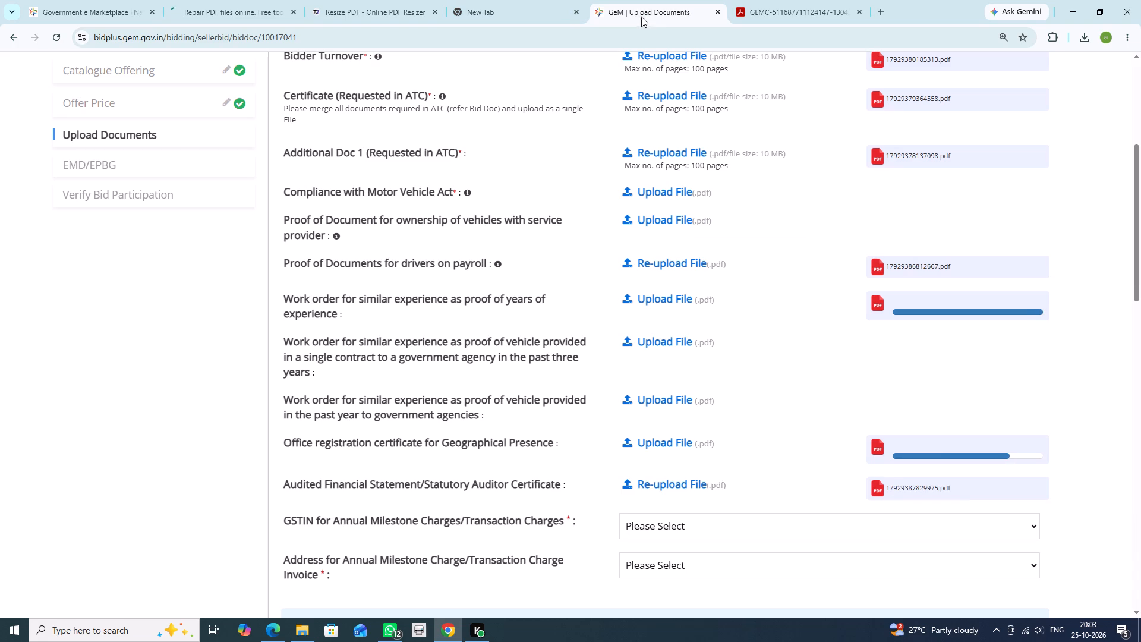
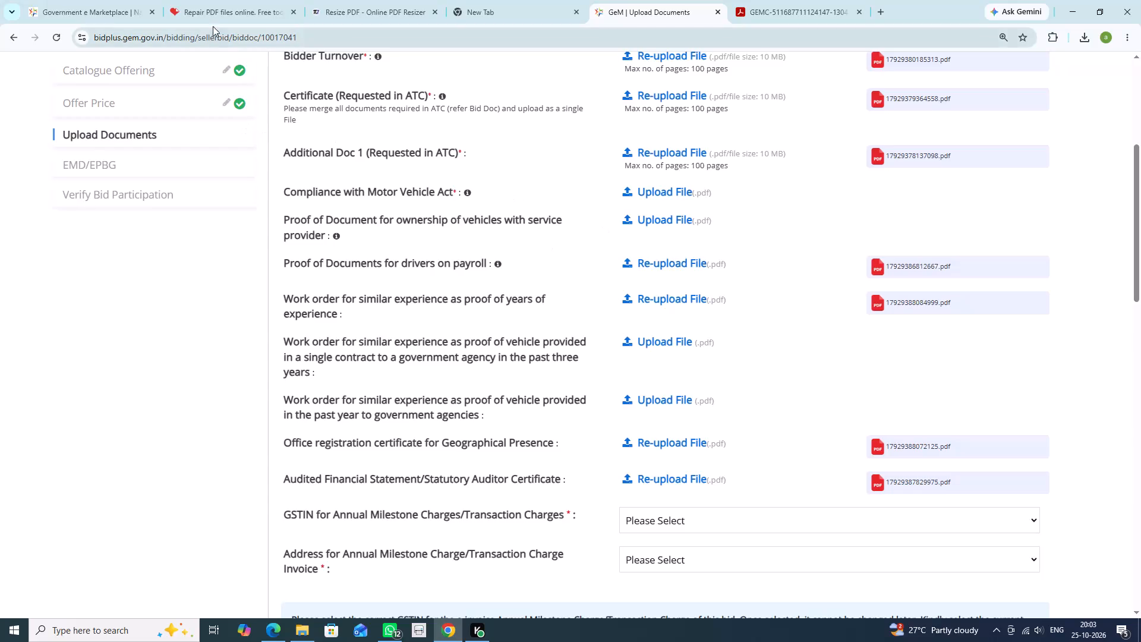
Submit veh docs-compressed from the SEPT2025 folder to the iLovePDF Repair PDF tool and start the repair.
left_click(211, 6)
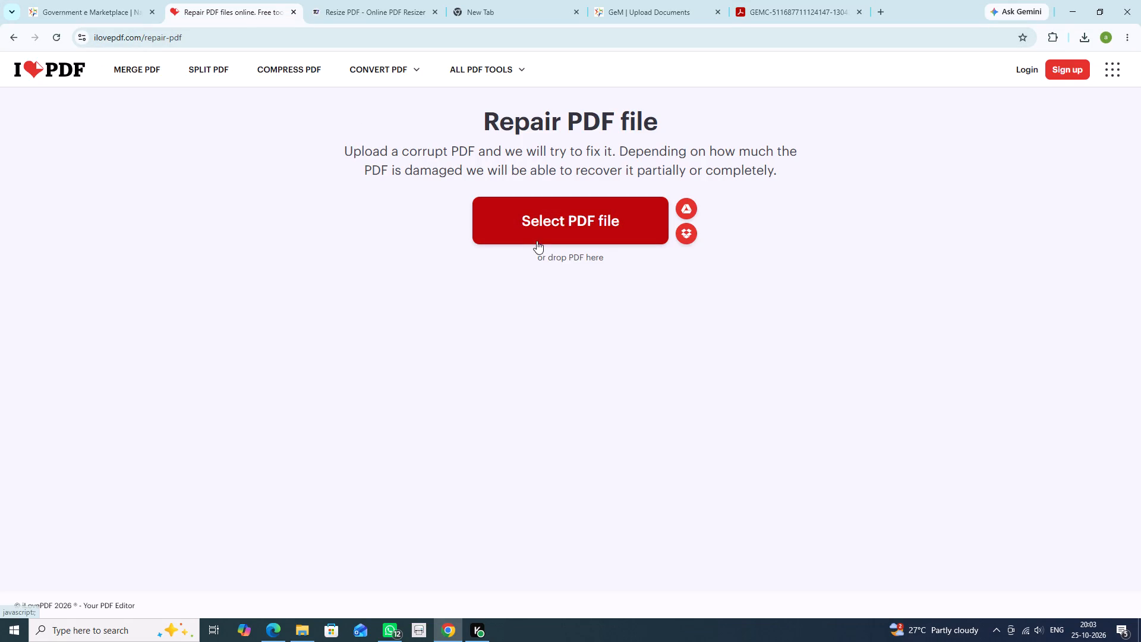
left_click(537, 237)
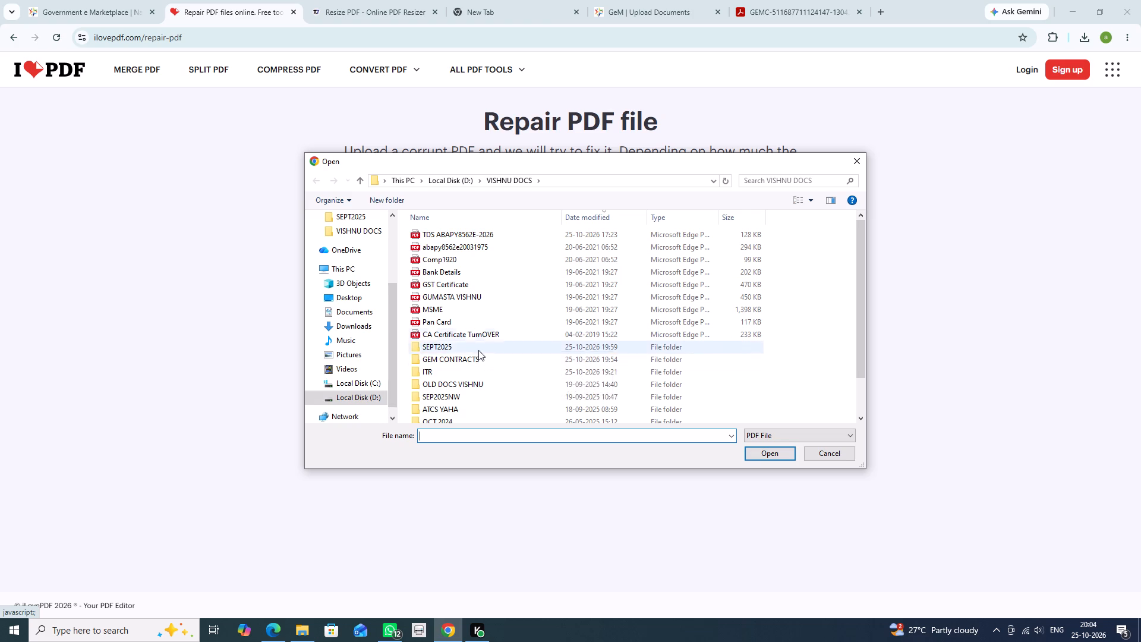
double_click(448, 348)
left_click(455, 270)
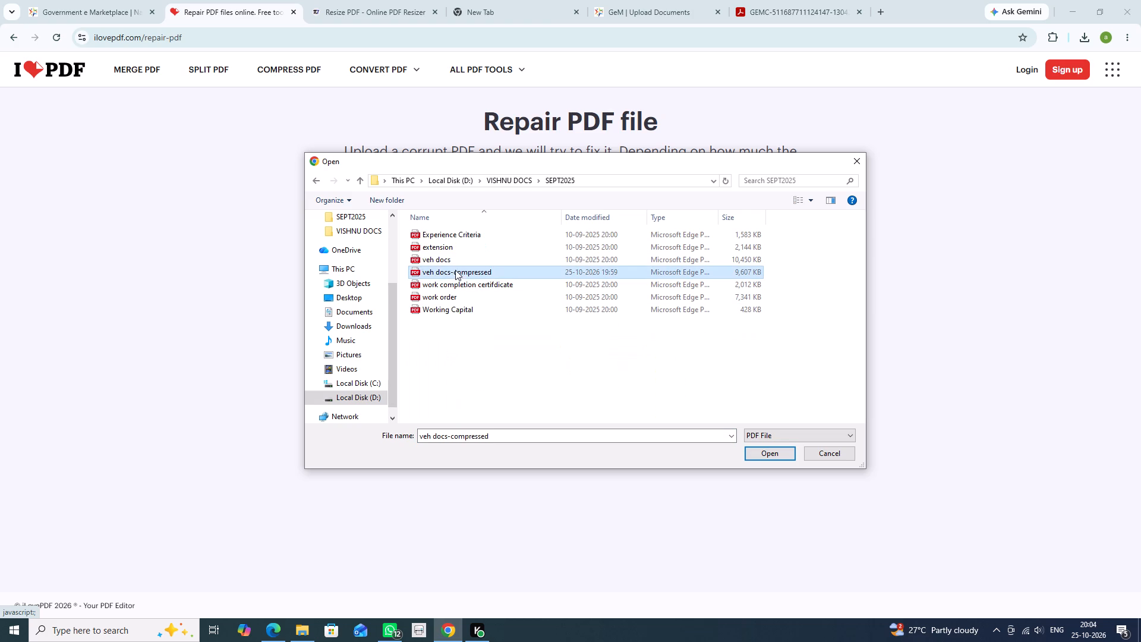
left_click(775, 454)
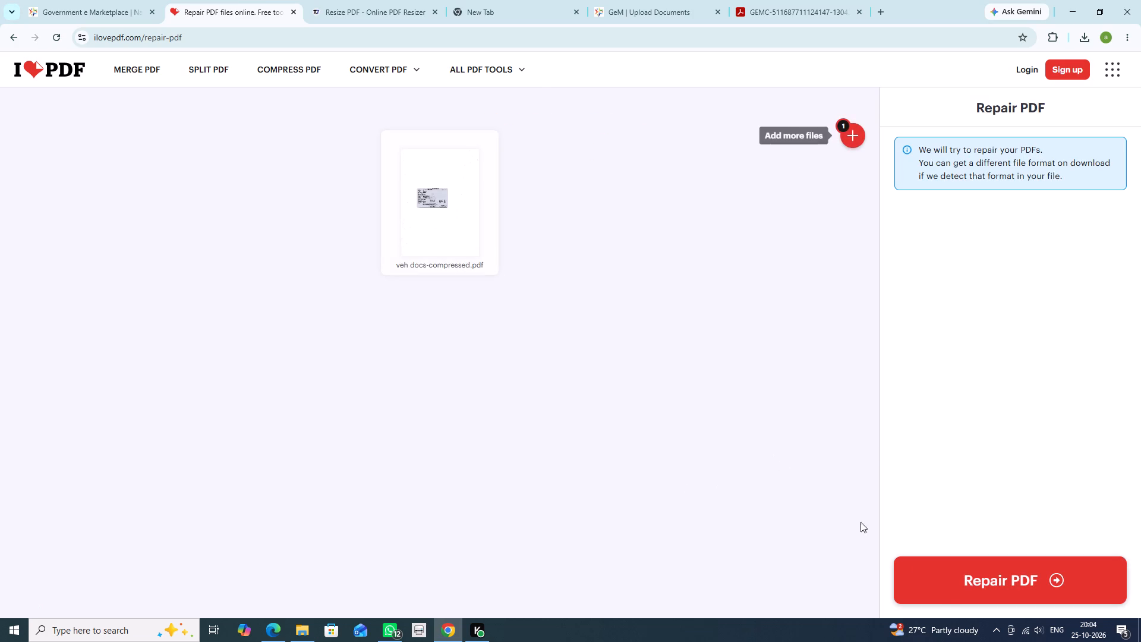
left_click(993, 587)
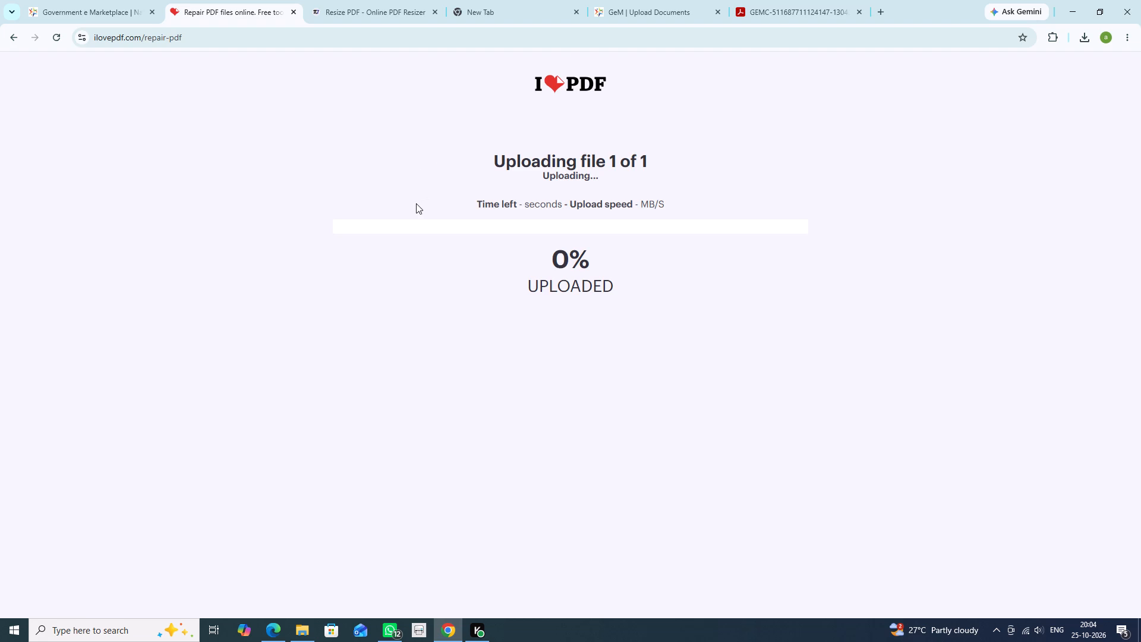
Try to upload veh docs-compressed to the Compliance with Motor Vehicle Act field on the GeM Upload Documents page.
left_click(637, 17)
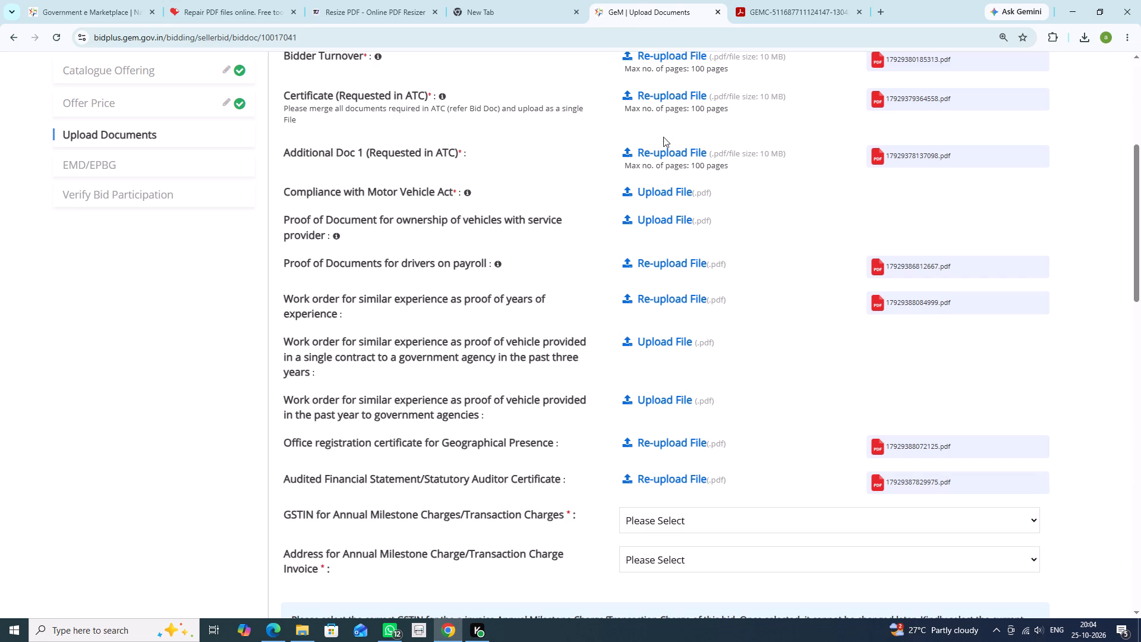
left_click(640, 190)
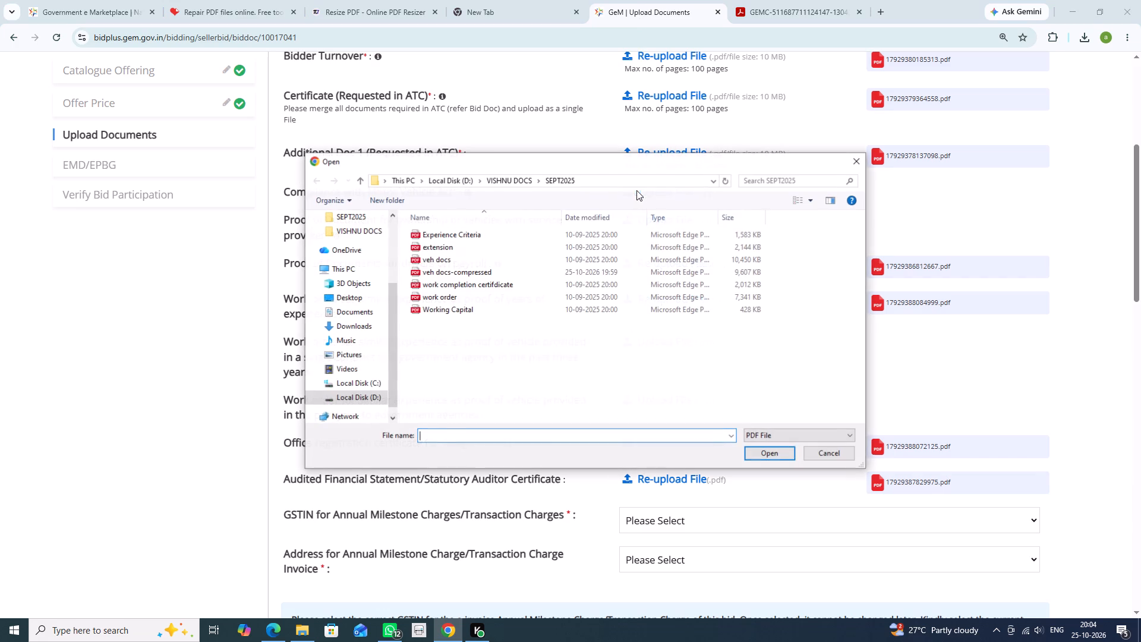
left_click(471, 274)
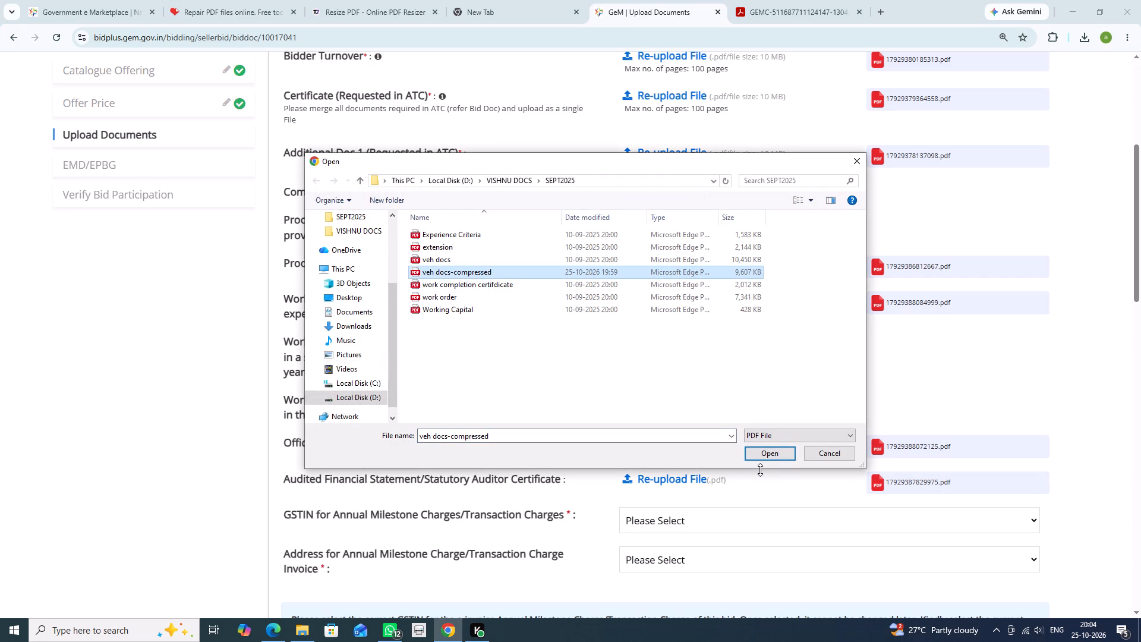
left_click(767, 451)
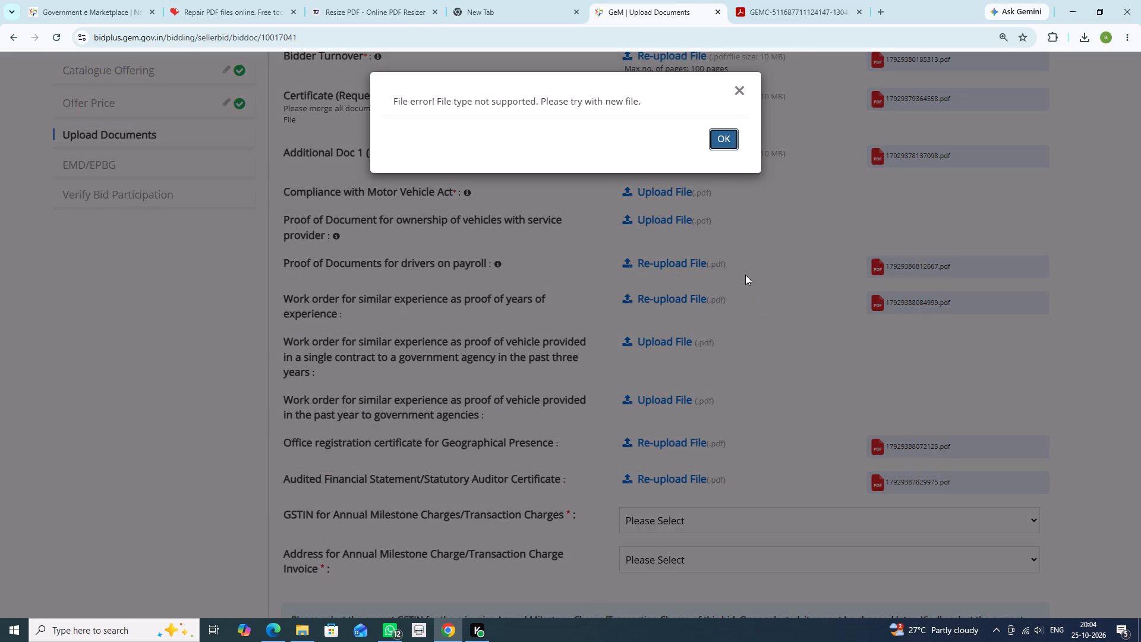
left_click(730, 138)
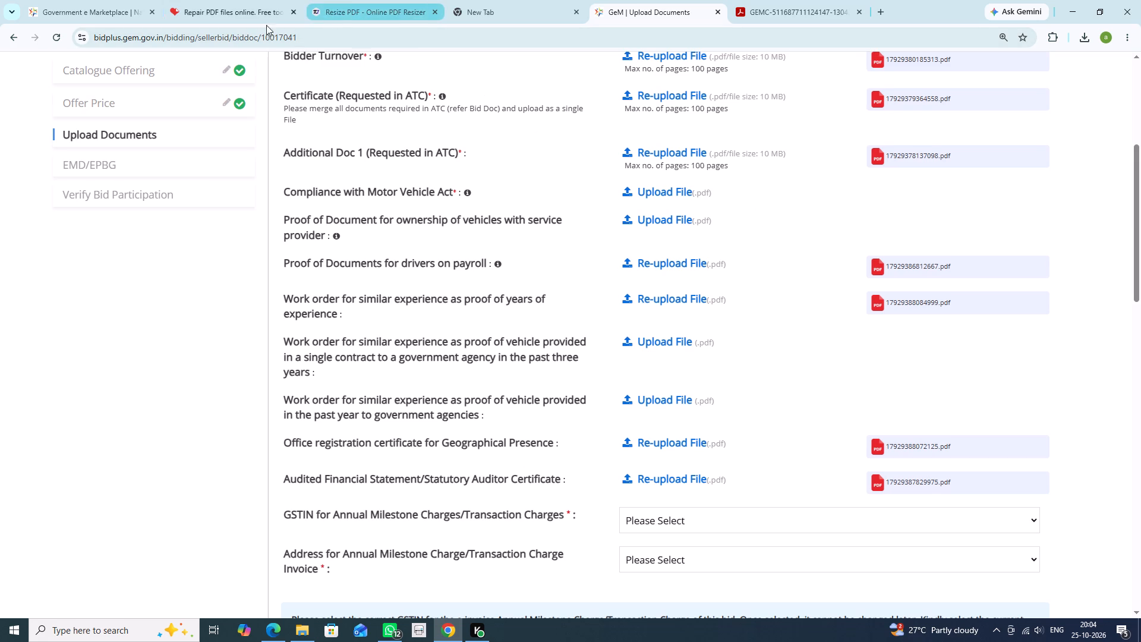
Check the iLovePDF repair upload and switch the Wi-Fi connection to the POTANWAR network.
left_click(235, 17)
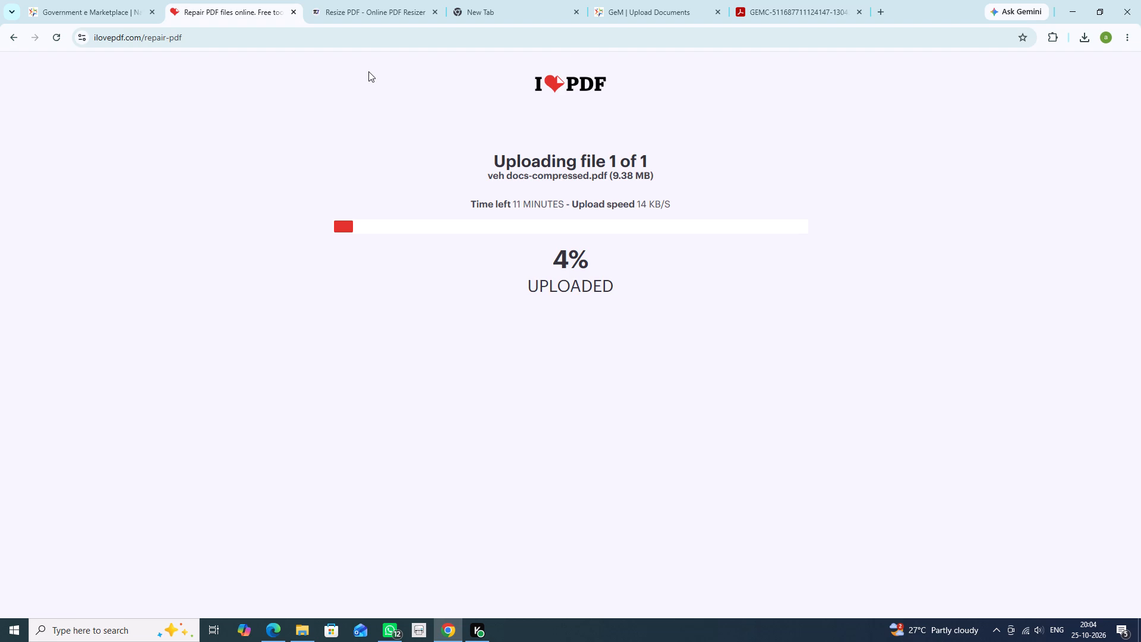
left_click(1023, 634)
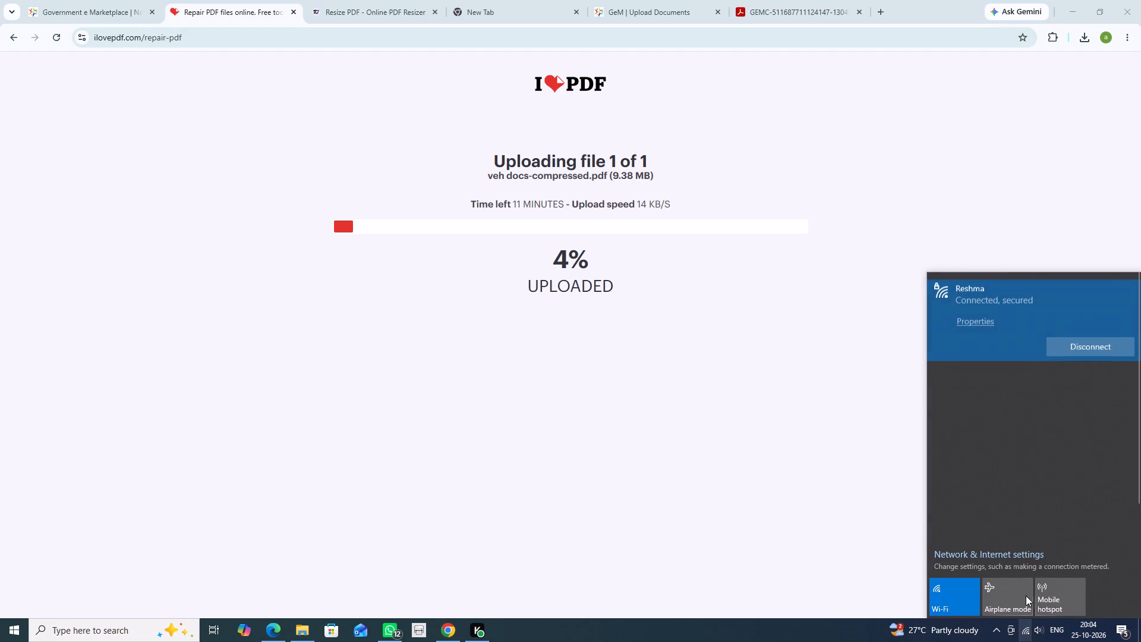
left_click(979, 402)
left_click(1075, 413)
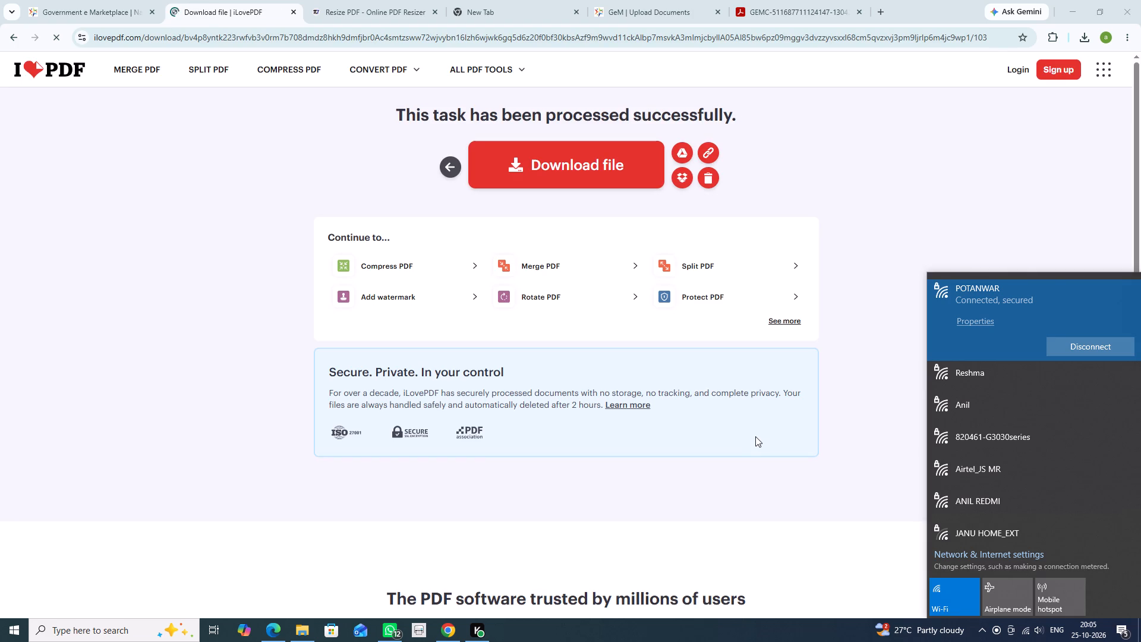
Download the repaired PDF into the SEPT2025 folder as veh docs-compressed_repaired.
left_click(570, 163)
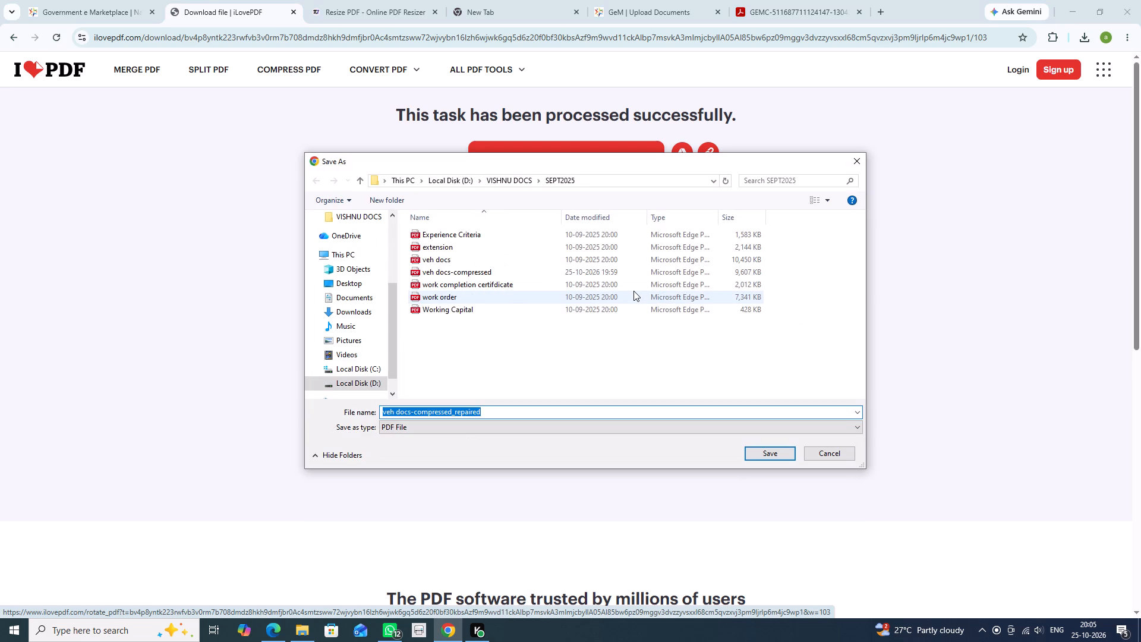
left_click(768, 451)
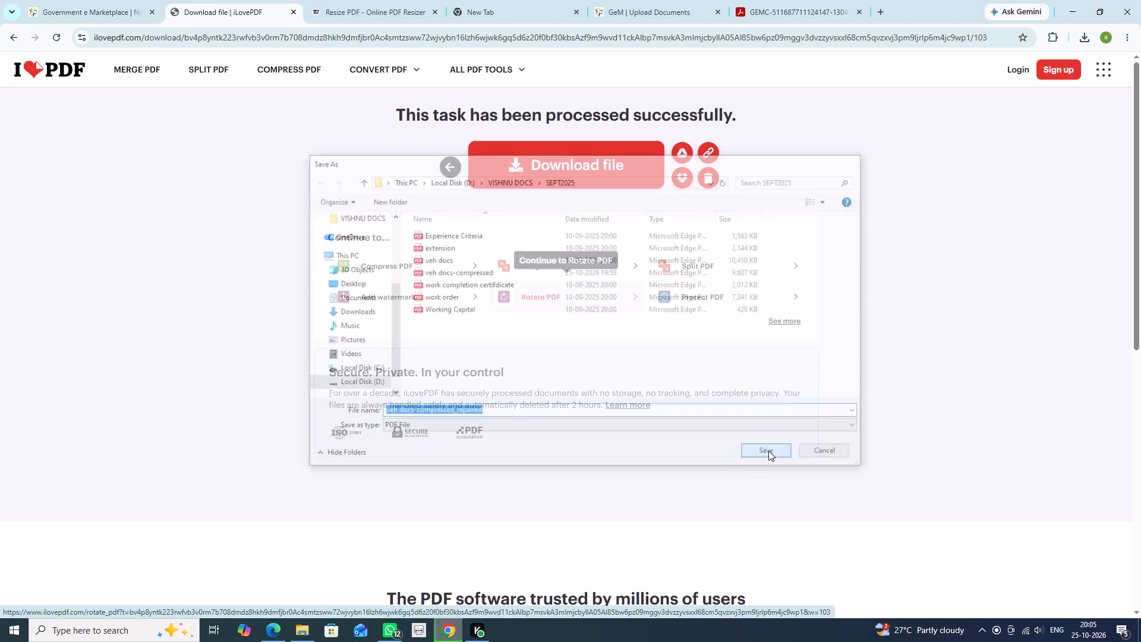
Switch the Wi-Fi connection to the Reshma network and return to the GeM Upload Documents page.
left_click(1026, 632)
left_click(973, 370)
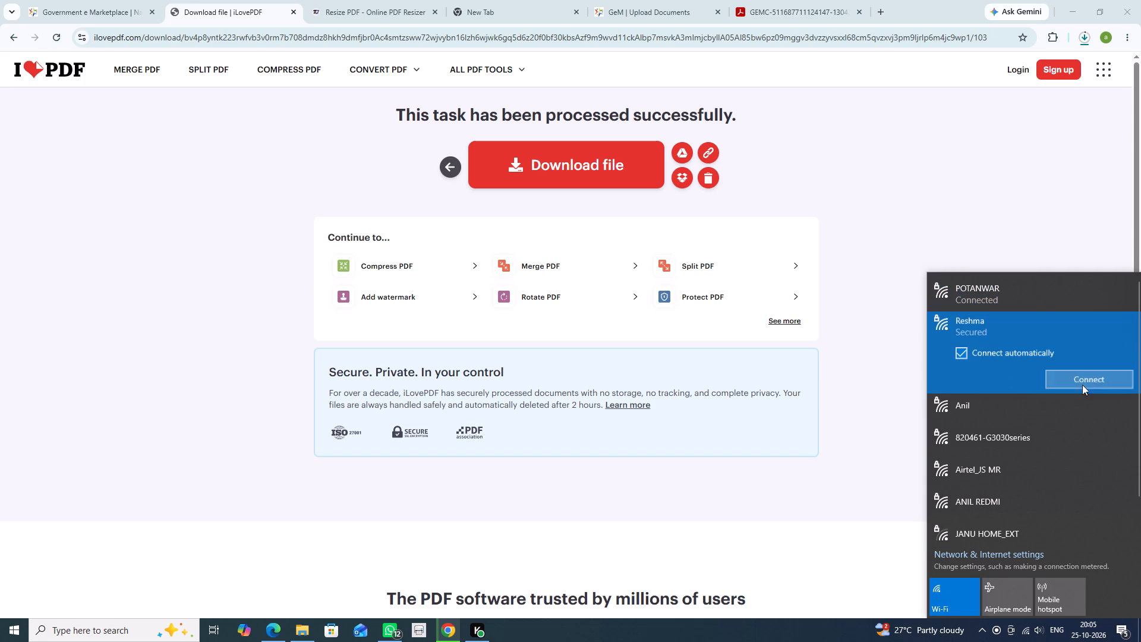
left_click(1083, 379)
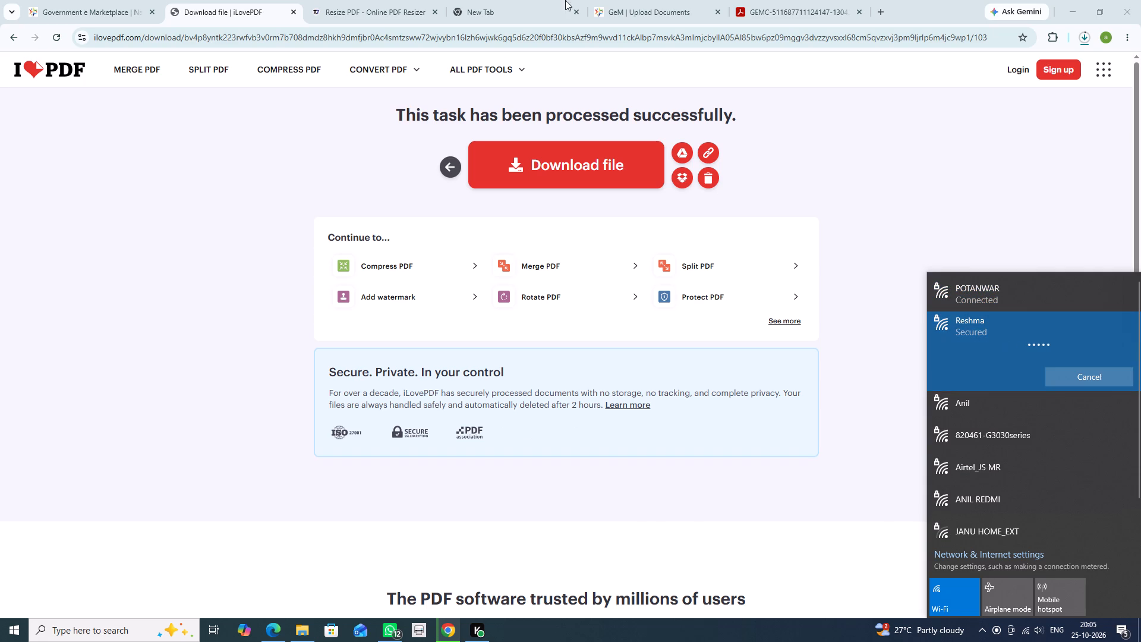
left_click(631, 11)
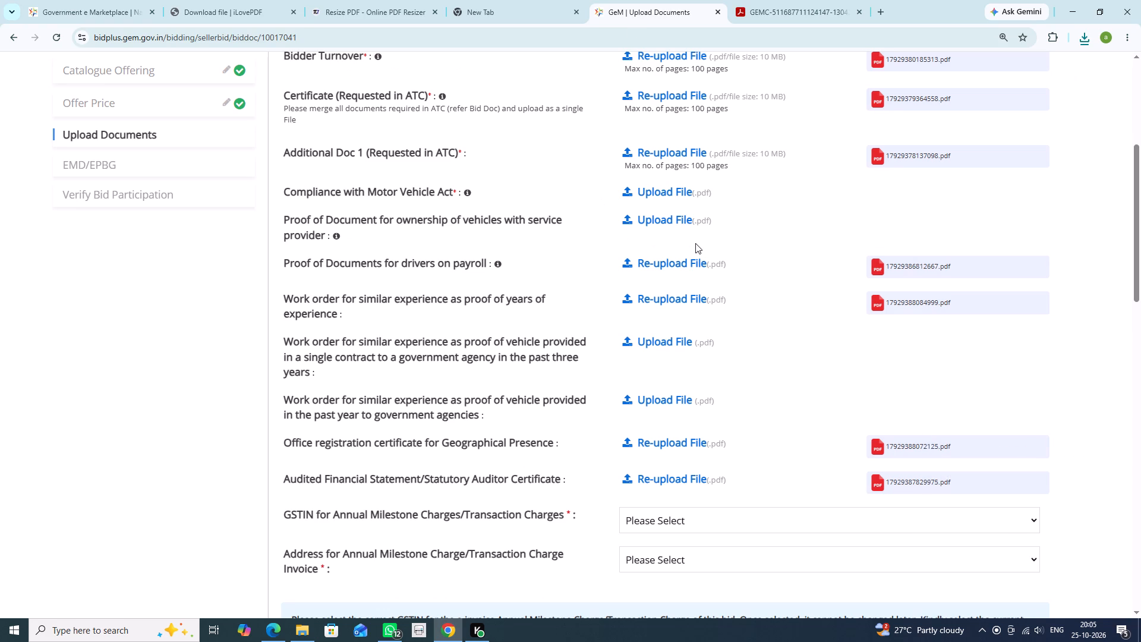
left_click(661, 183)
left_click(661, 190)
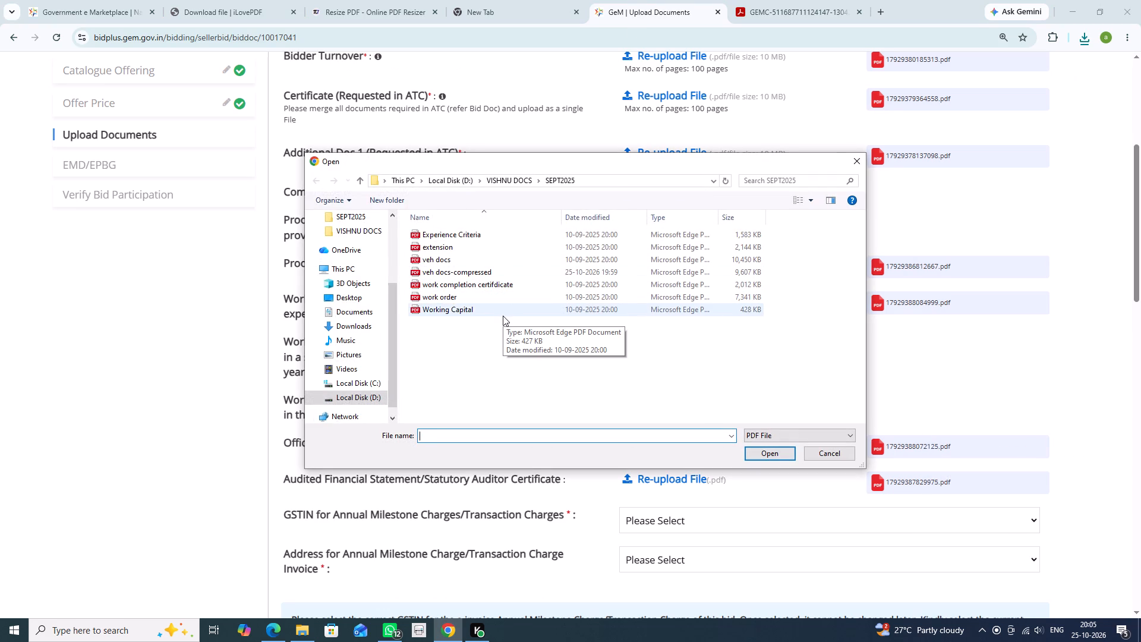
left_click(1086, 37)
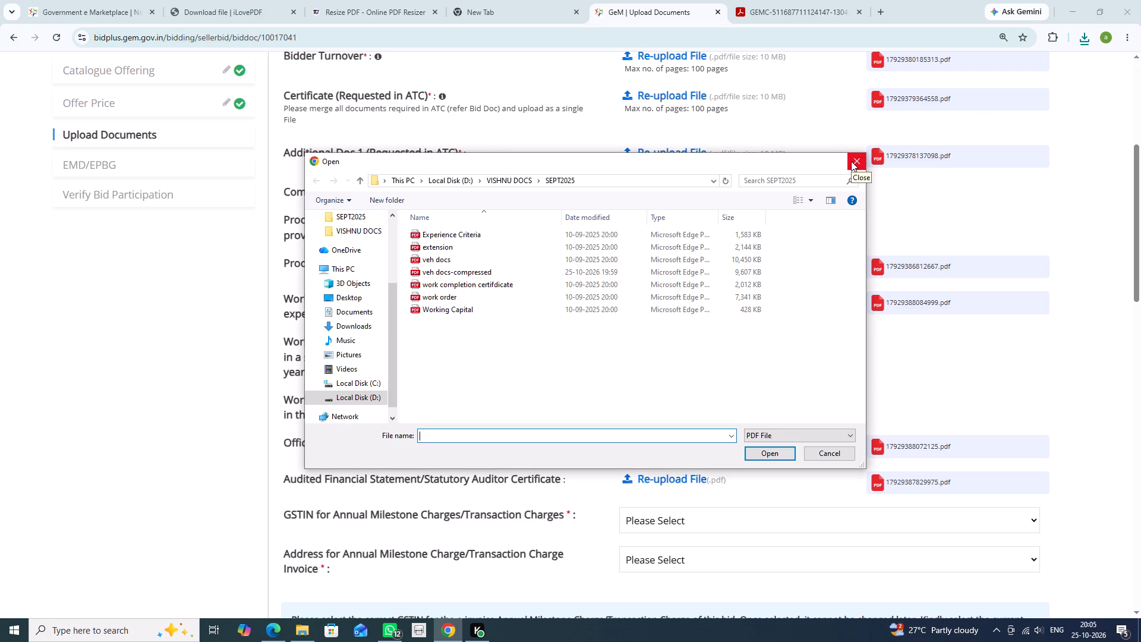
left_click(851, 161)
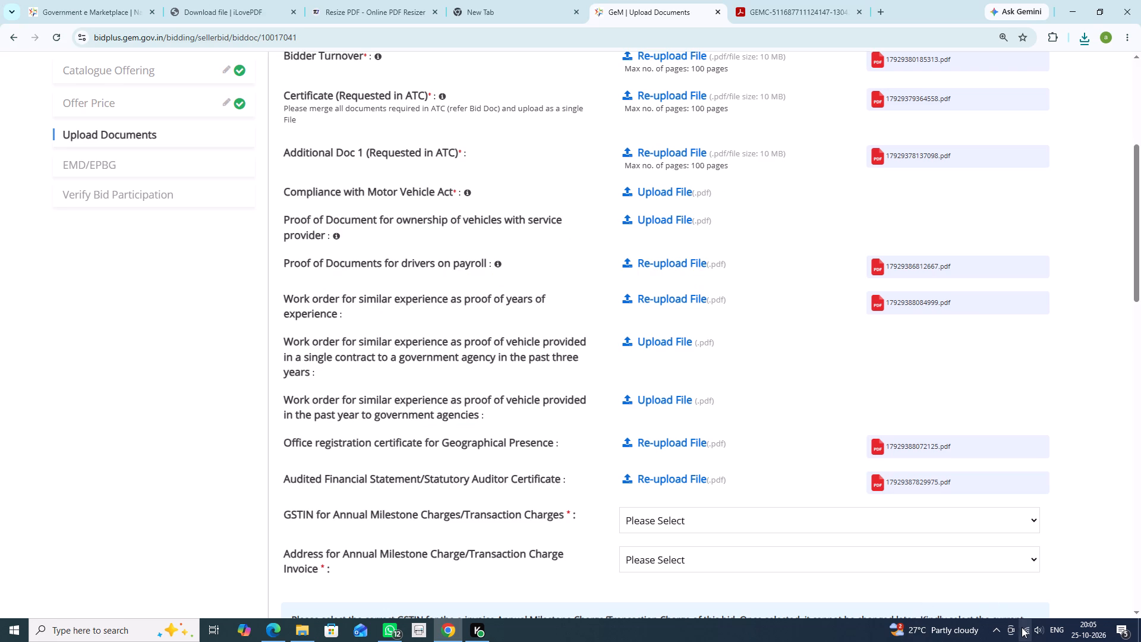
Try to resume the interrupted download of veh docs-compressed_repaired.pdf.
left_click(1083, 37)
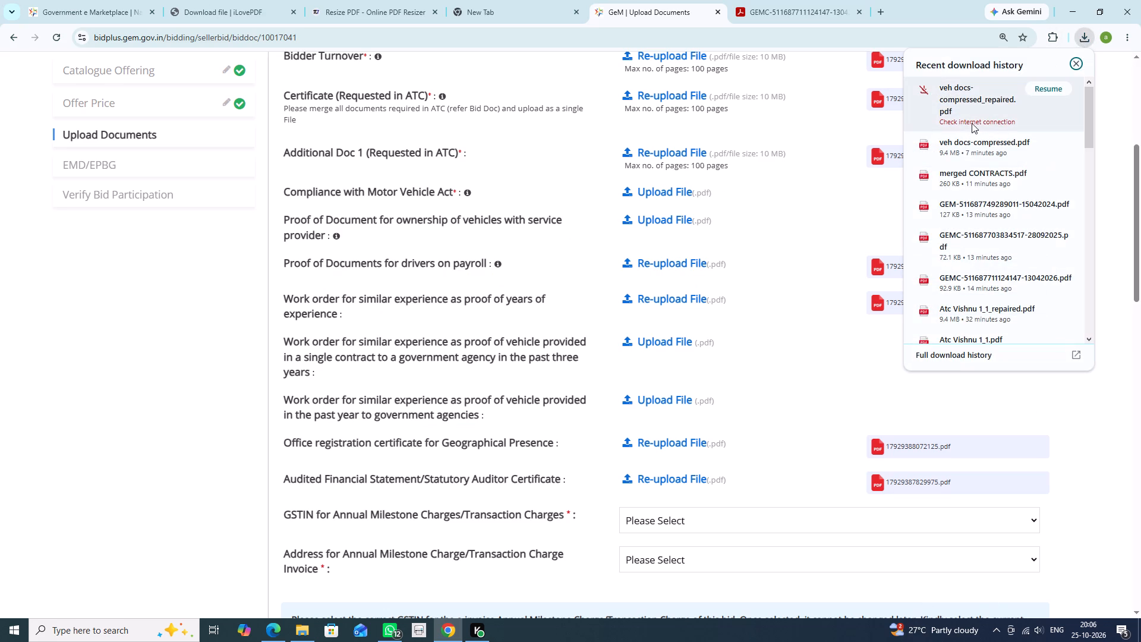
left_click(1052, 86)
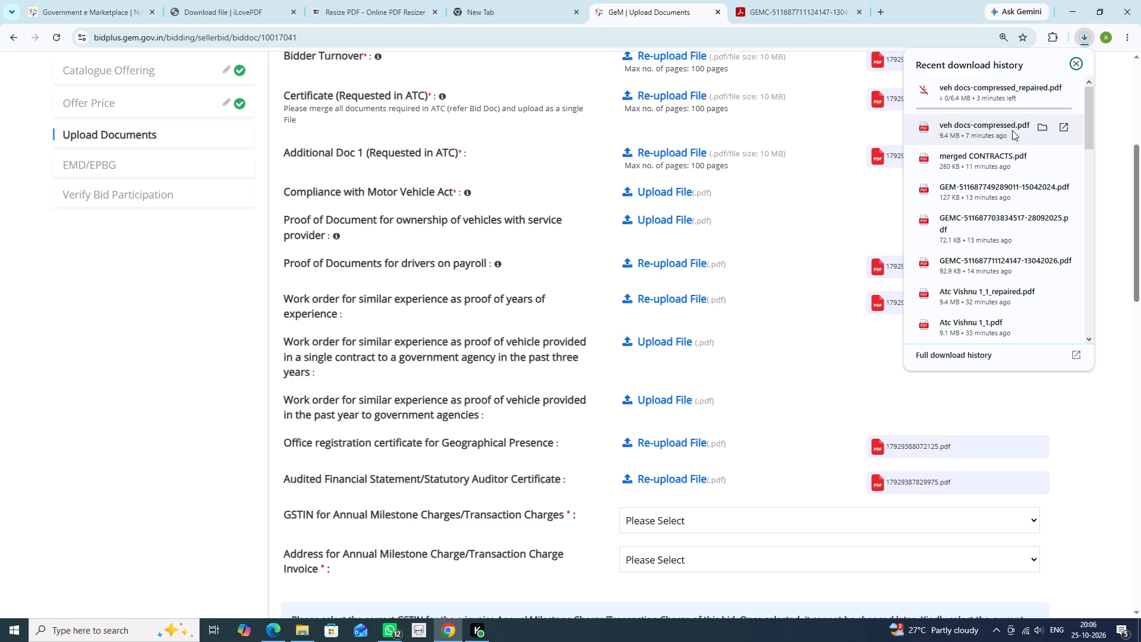
Switch the Wi-Fi connection to the POTANWAR network.
left_click(1025, 634)
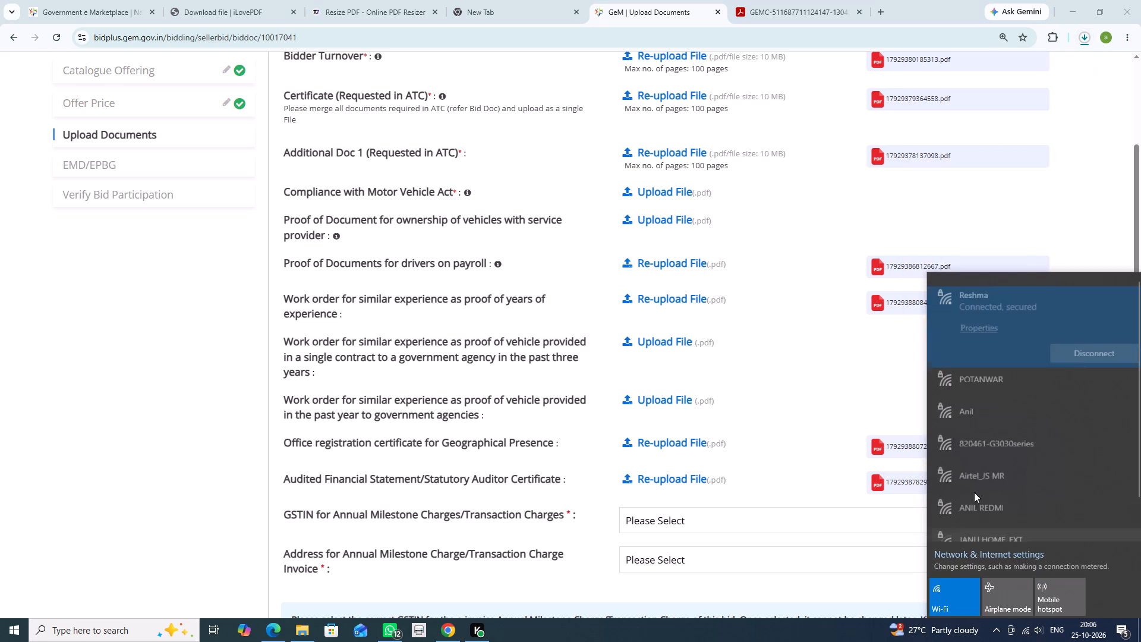
left_click(979, 380)
left_click(1073, 379)
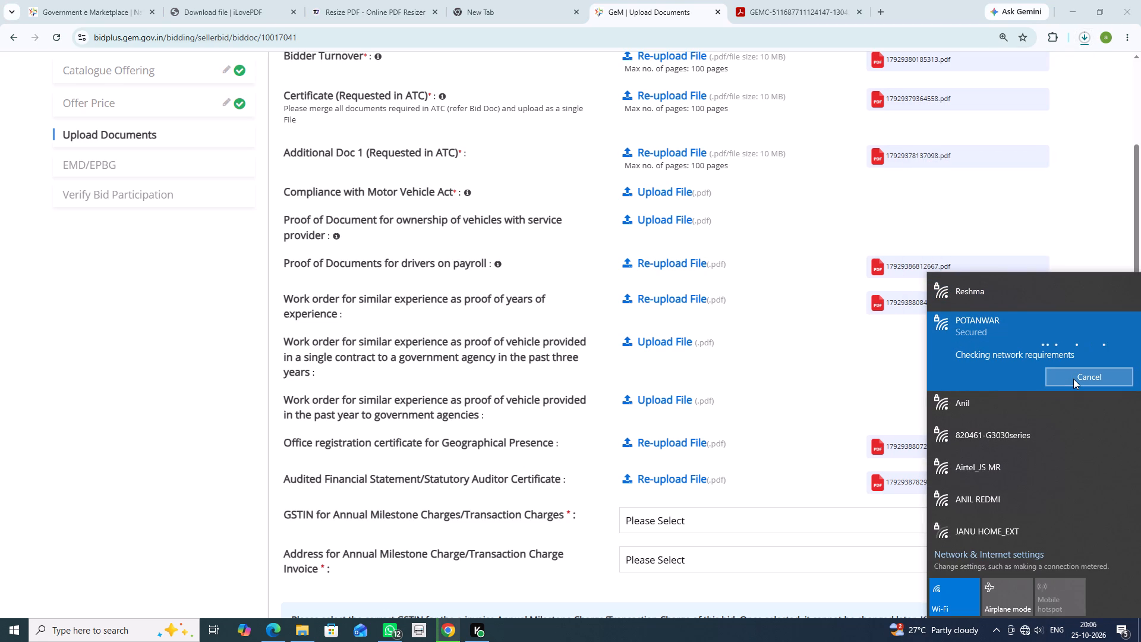
Resume the download of veh docs-compressed_repaired.pdf and close the PDF once it opens.
left_click(1082, 42)
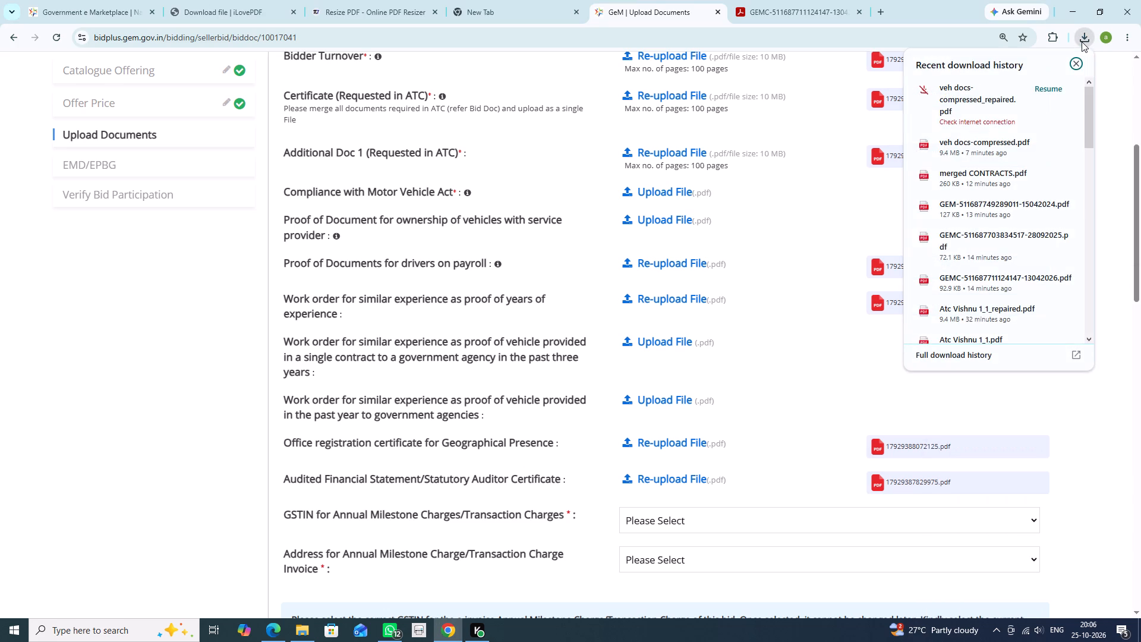
left_click(1040, 96)
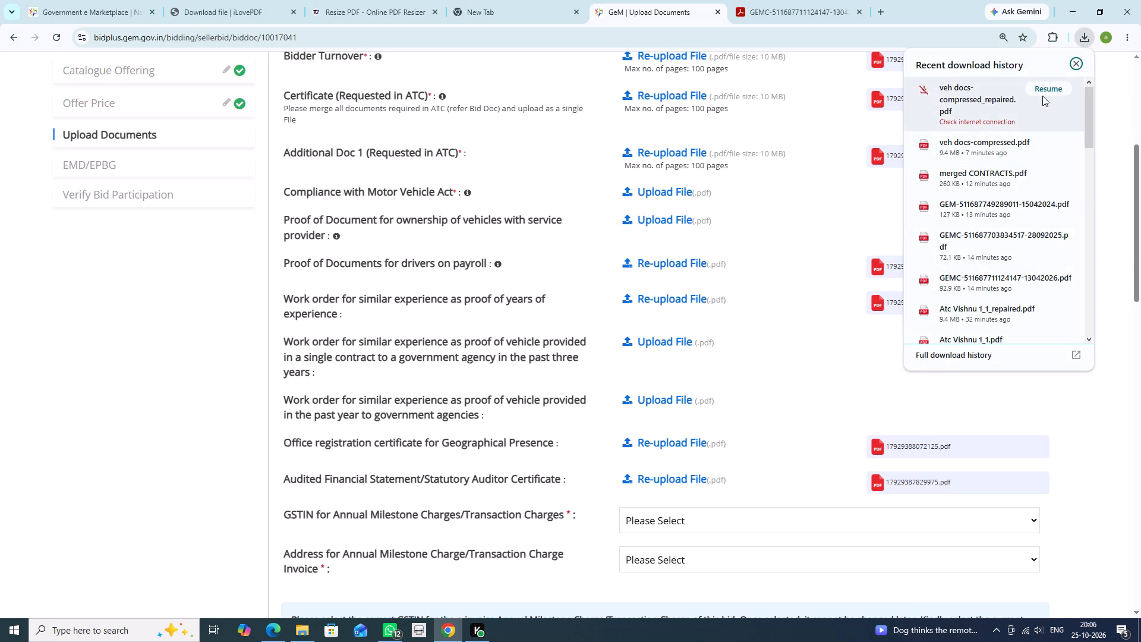
left_click(1046, 89)
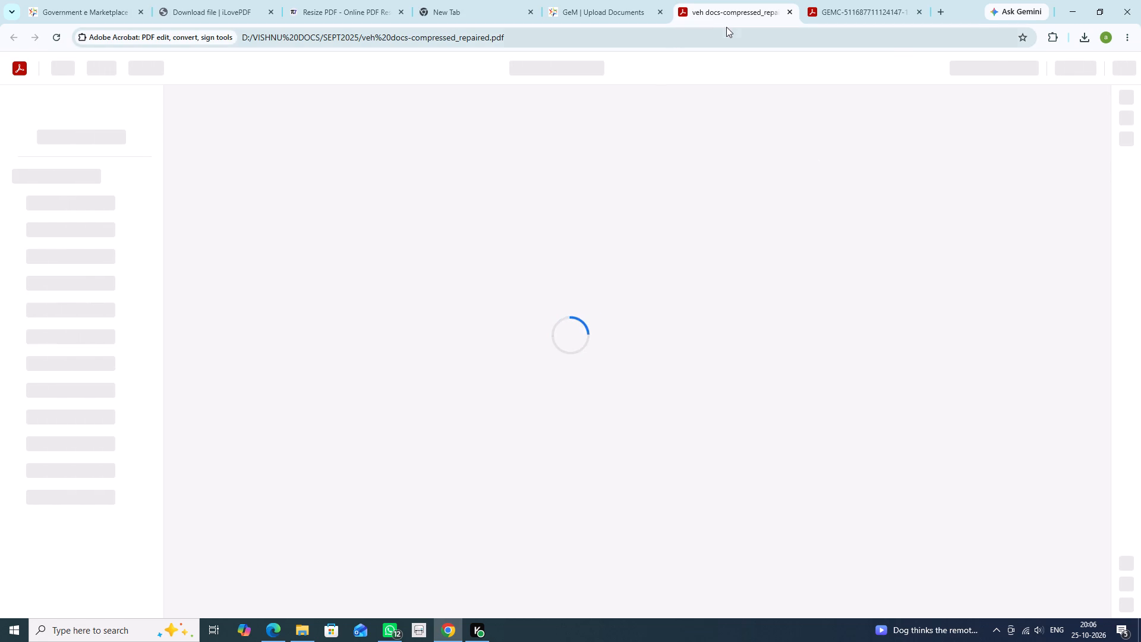
left_click(788, 10)
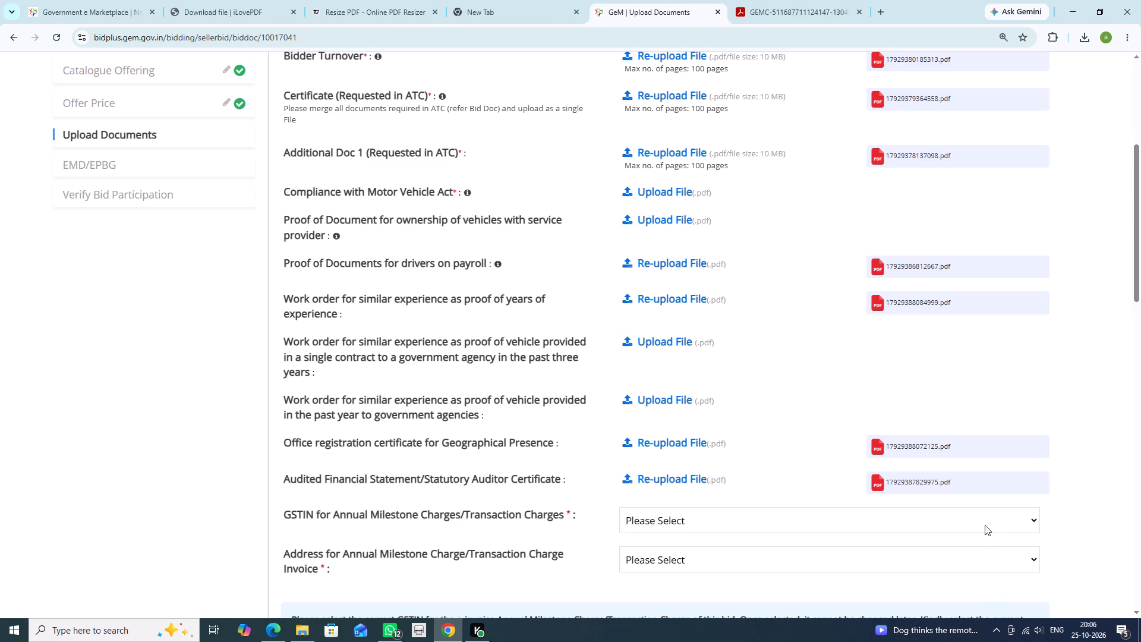
Switch the Wi-Fi connection back to the Reshma network.
left_click(1021, 635)
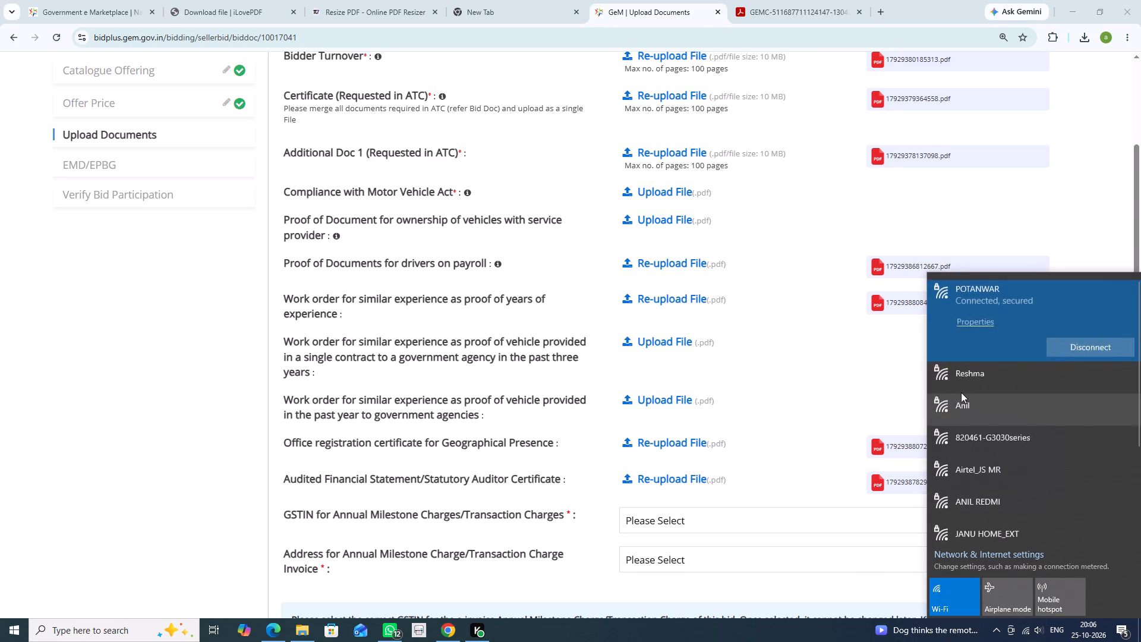
left_click(969, 373)
left_click(1075, 377)
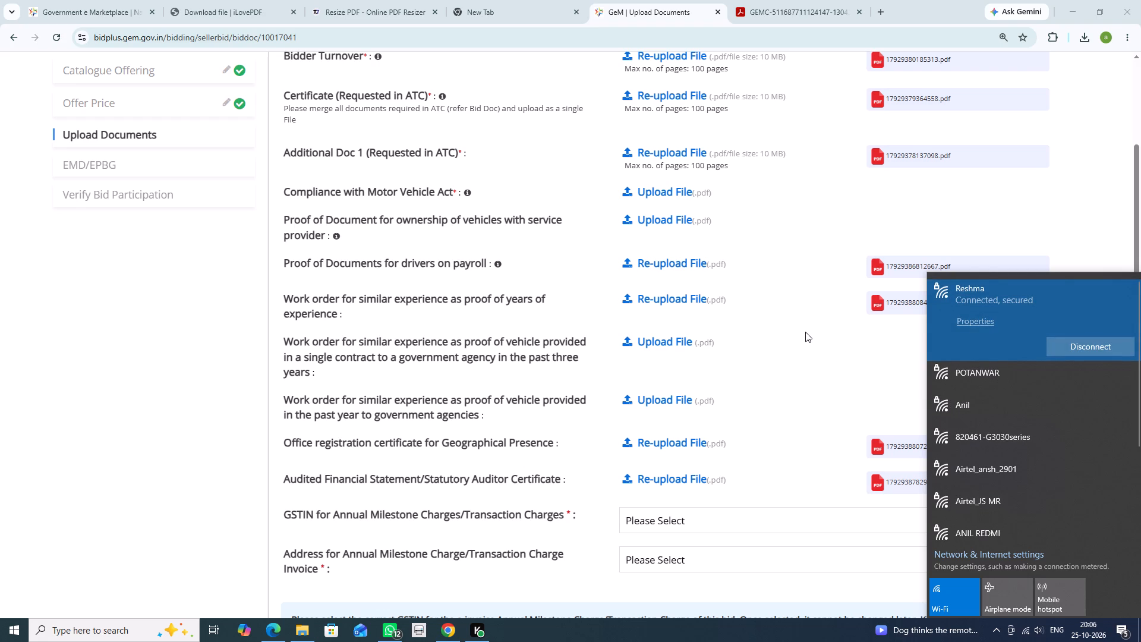
Reload the GeM Upload Documents page and submit veh docs-compressed_repaired from SEPT2025 to the Compliance with Motor Vehicle Act field.
key("F5")
left_click(788, 301)
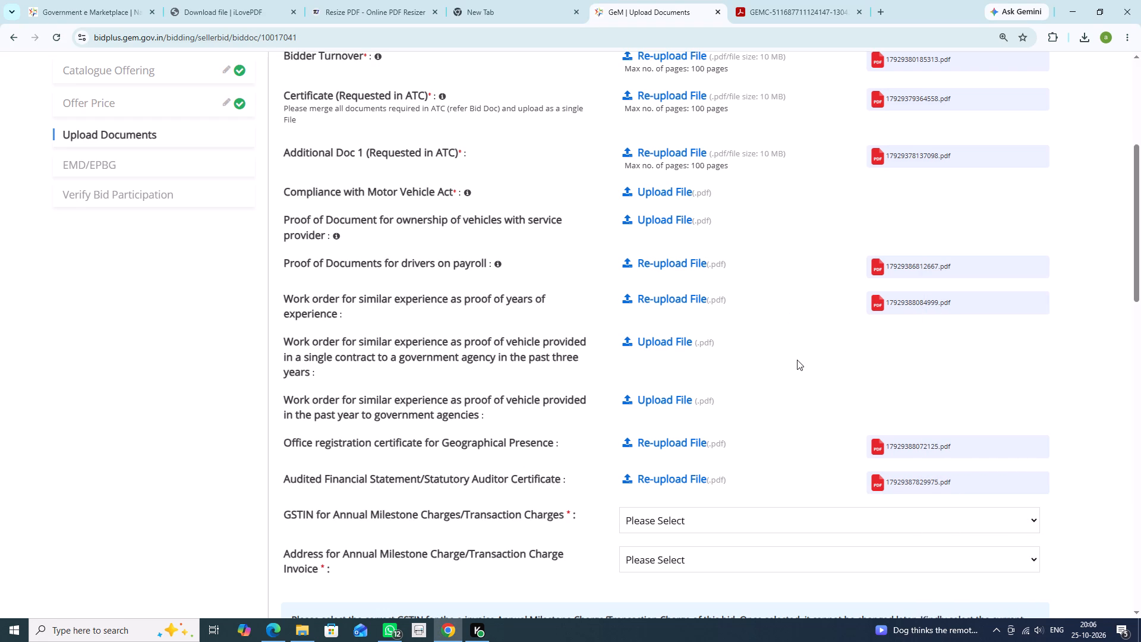
key("F5")
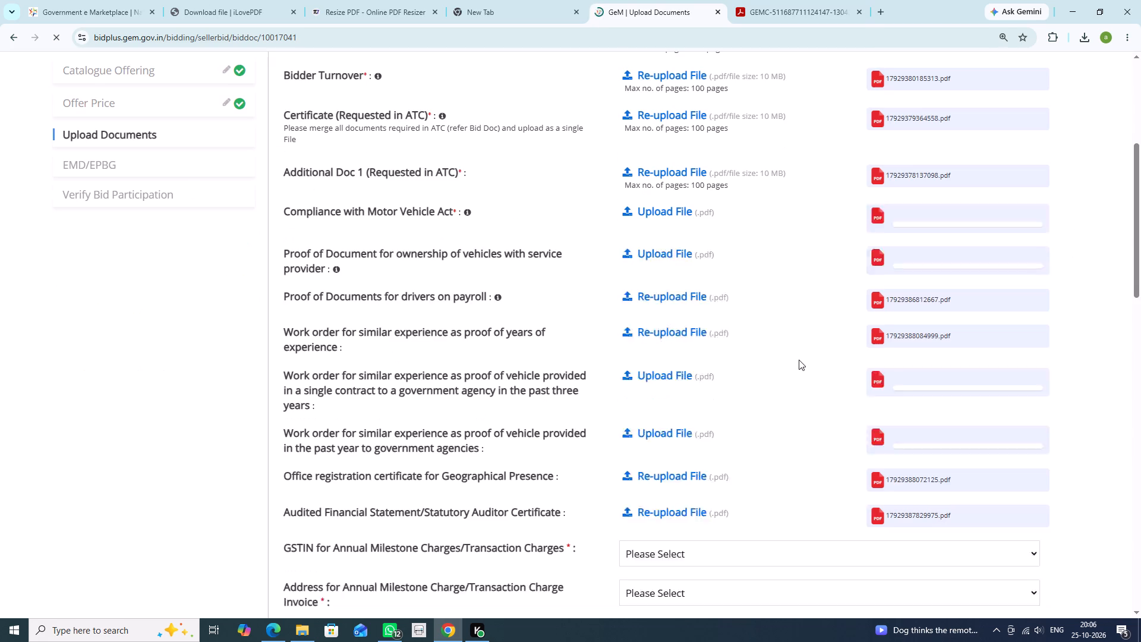
left_click(660, 210)
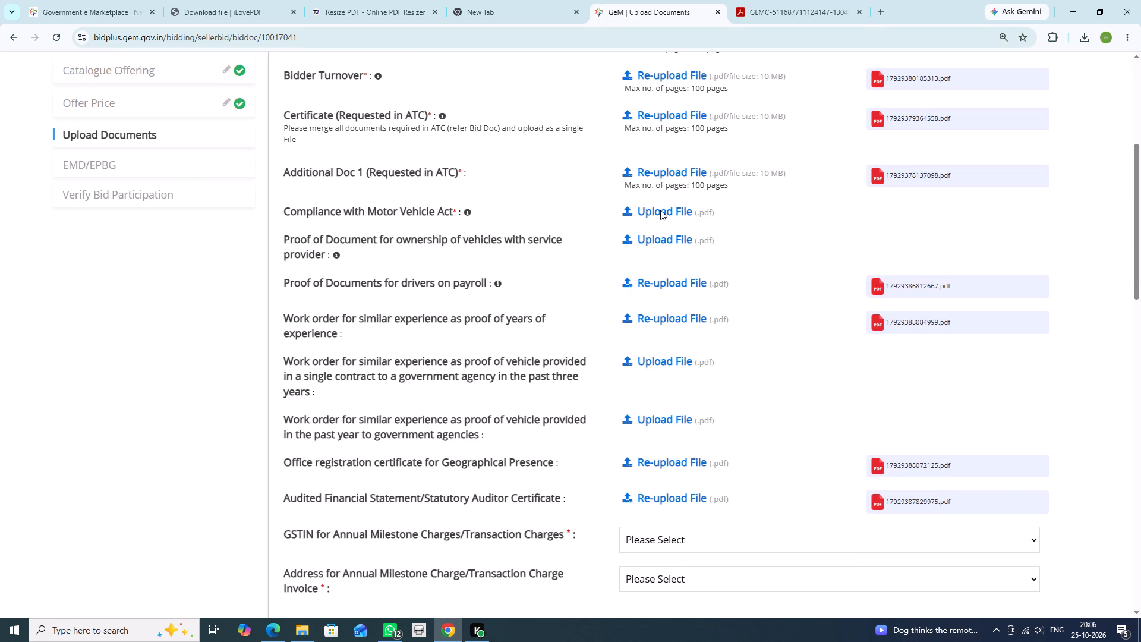
left_click(497, 285)
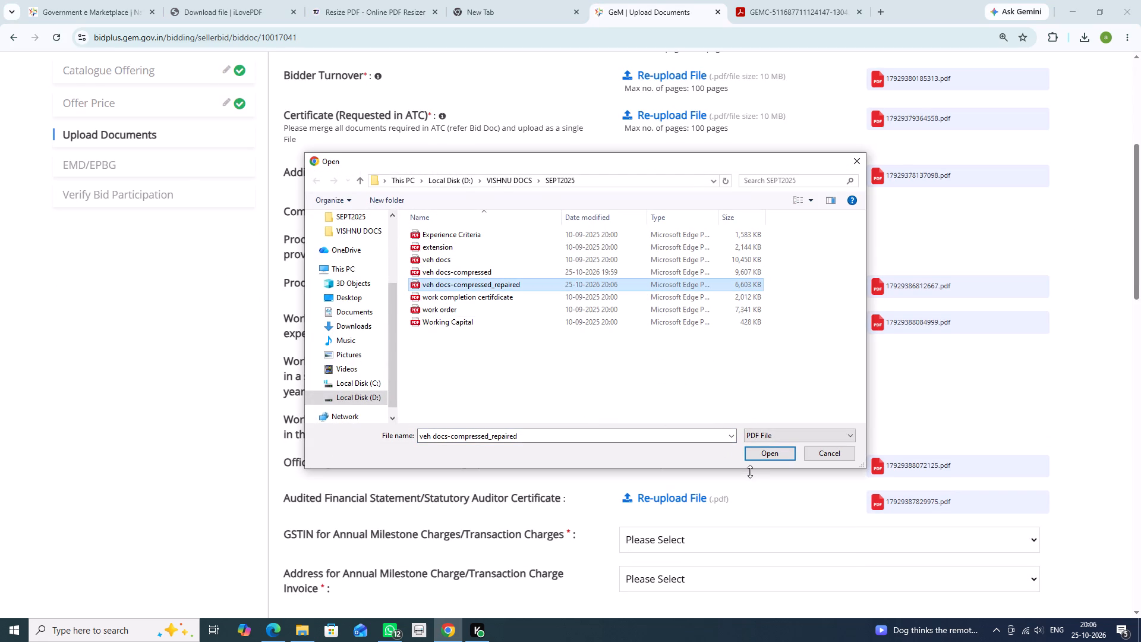
left_click(764, 452)
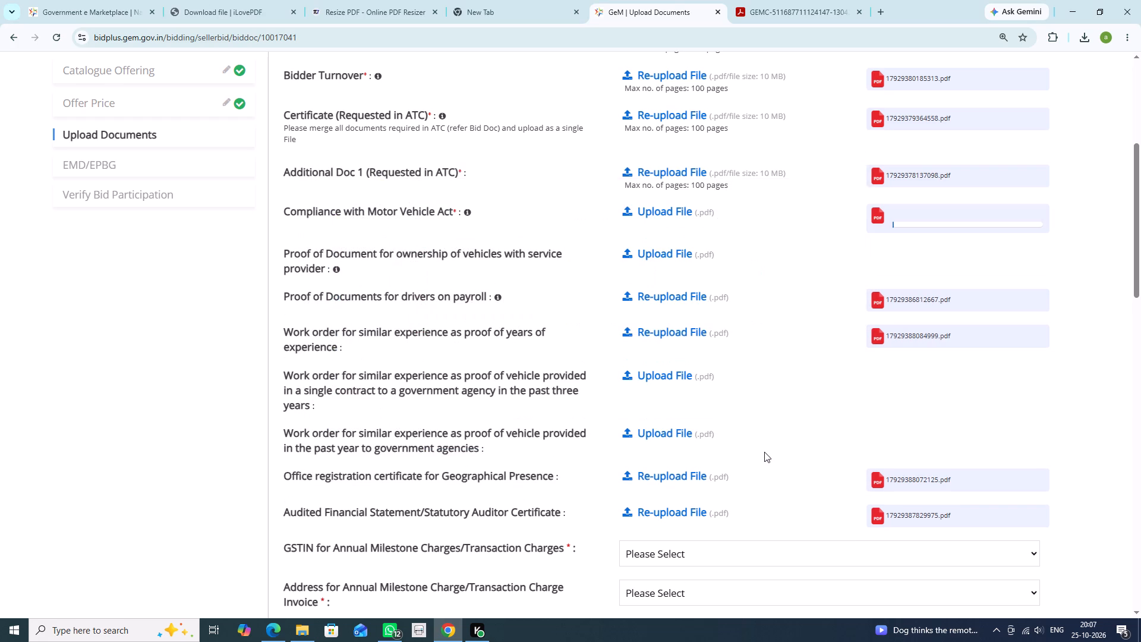
Upload veh docs-compressed_repaired as the Proof of Document for ownership of vehicles with service provider.
left_click(663, 253)
left_click(519, 288)
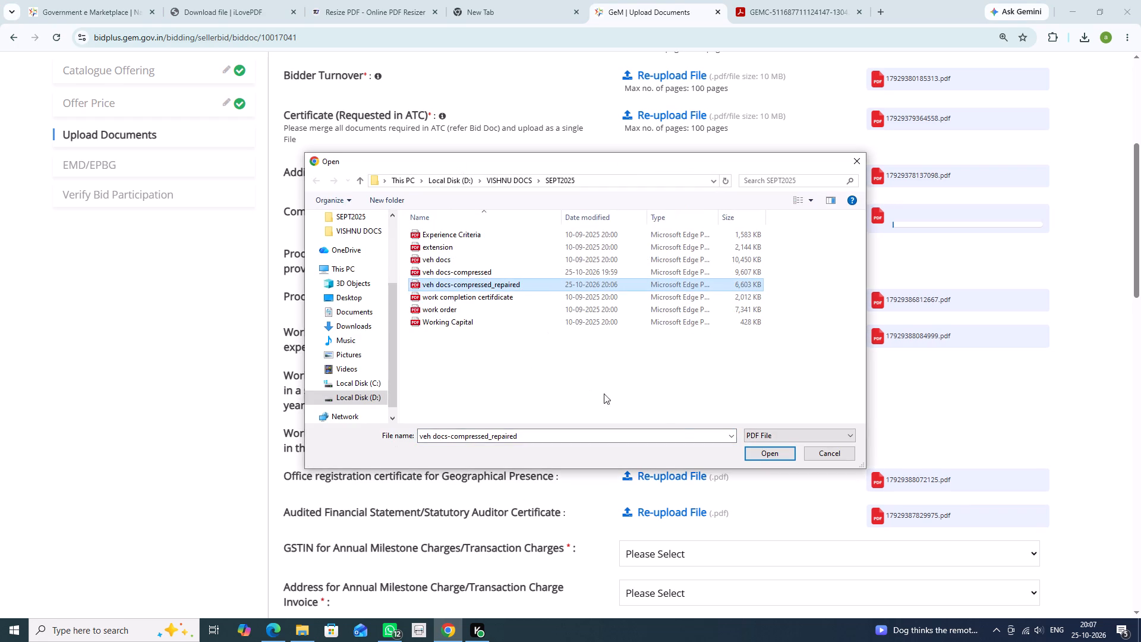
left_click(757, 454)
Choose the registered GSTIN and its Nagpur invoice address for the Annual Milestone Charges/Transaction Charges.
scroll(825, 311, "down", 4)
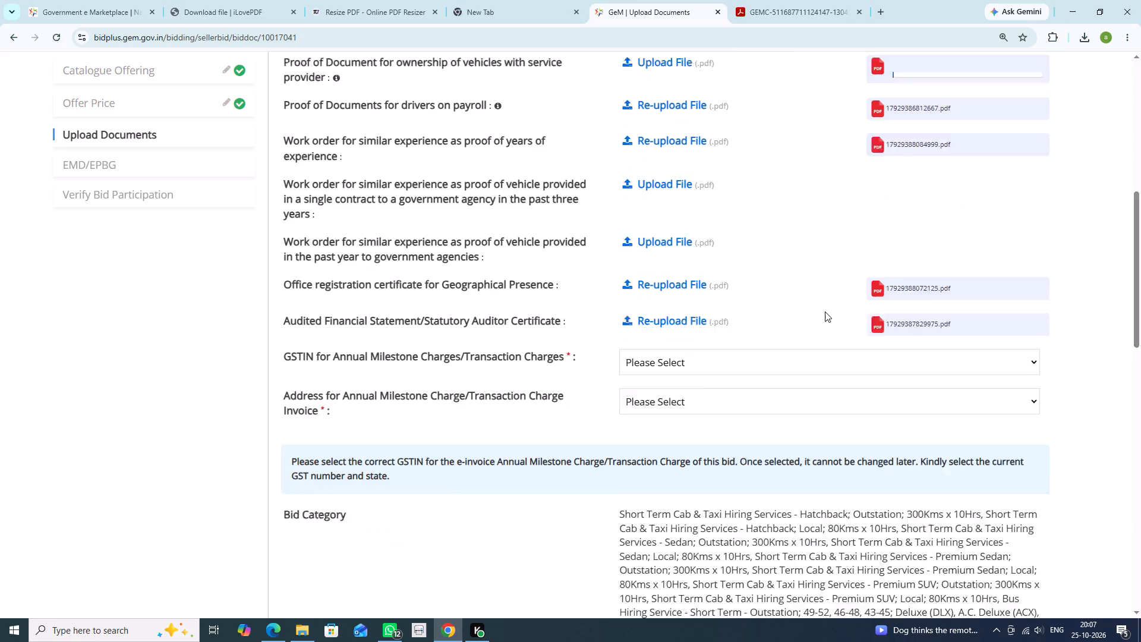
left_click(656, 311)
left_click(662, 351)
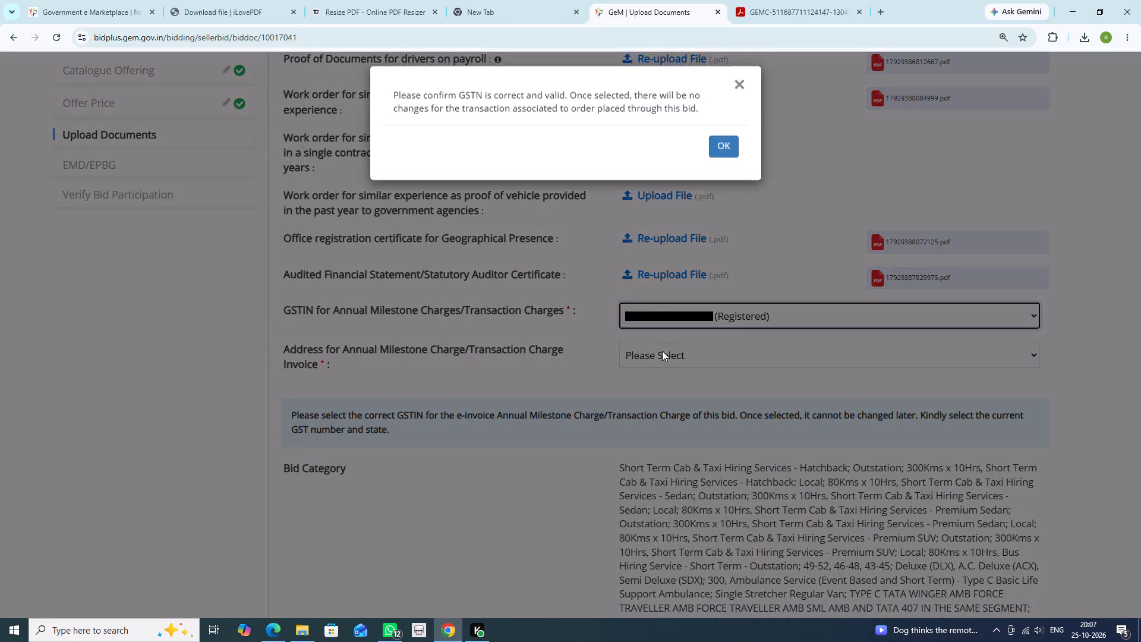
key("Return")
left_click(681, 360)
left_click(692, 394)
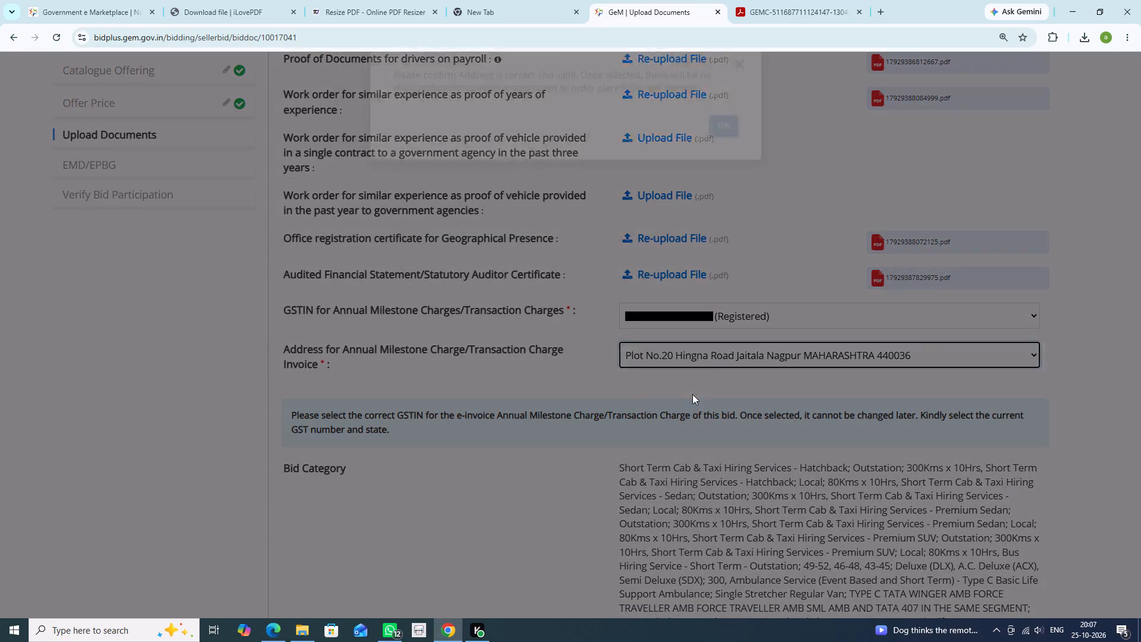
key("Return")
key("Return")
Answer Yes to complying with the Public Procurement (Preference to MII) Order 2017.
scroll(752, 369, "down", 8)
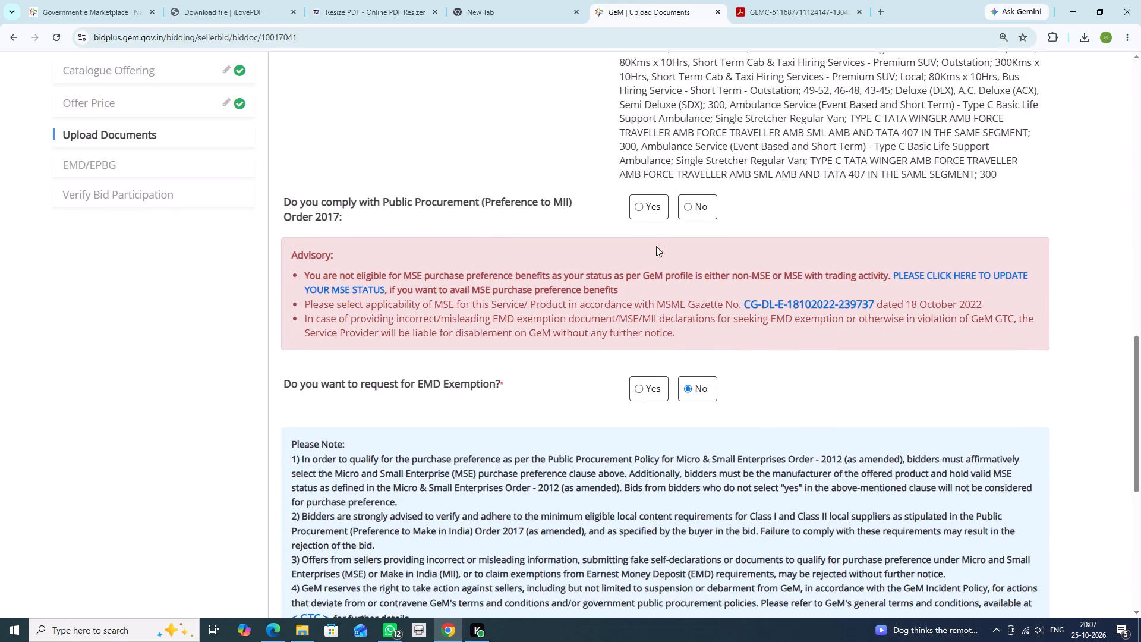
left_click(637, 206)
Request EMD exemption under the category Registered with designated Agency / Authority.
left_click(643, 390)
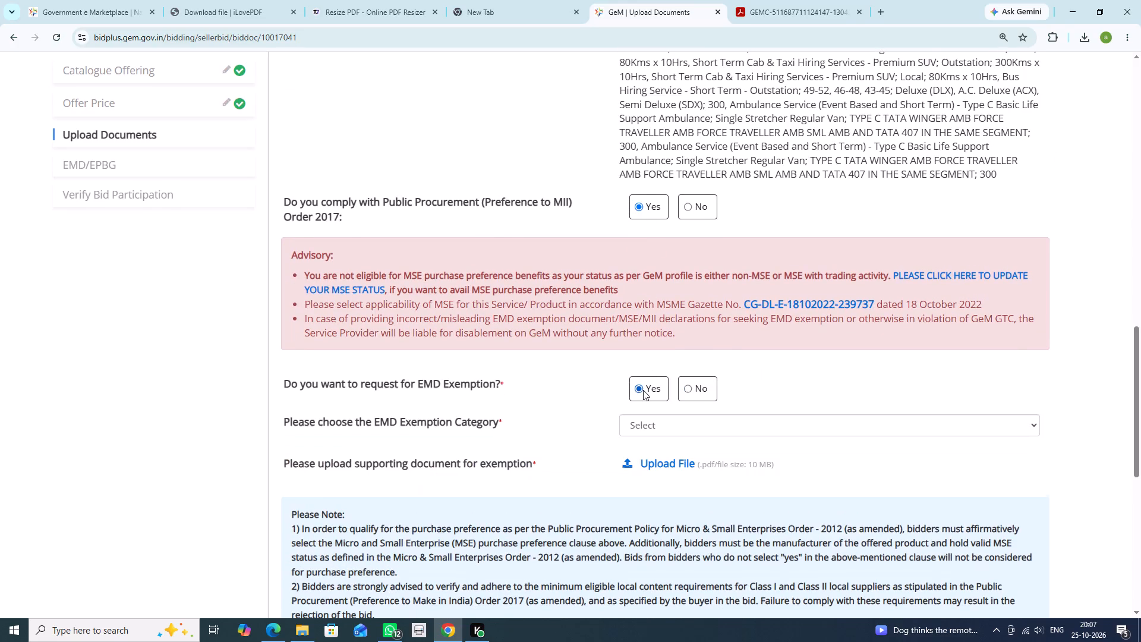
left_click(638, 425)
left_click(664, 388)
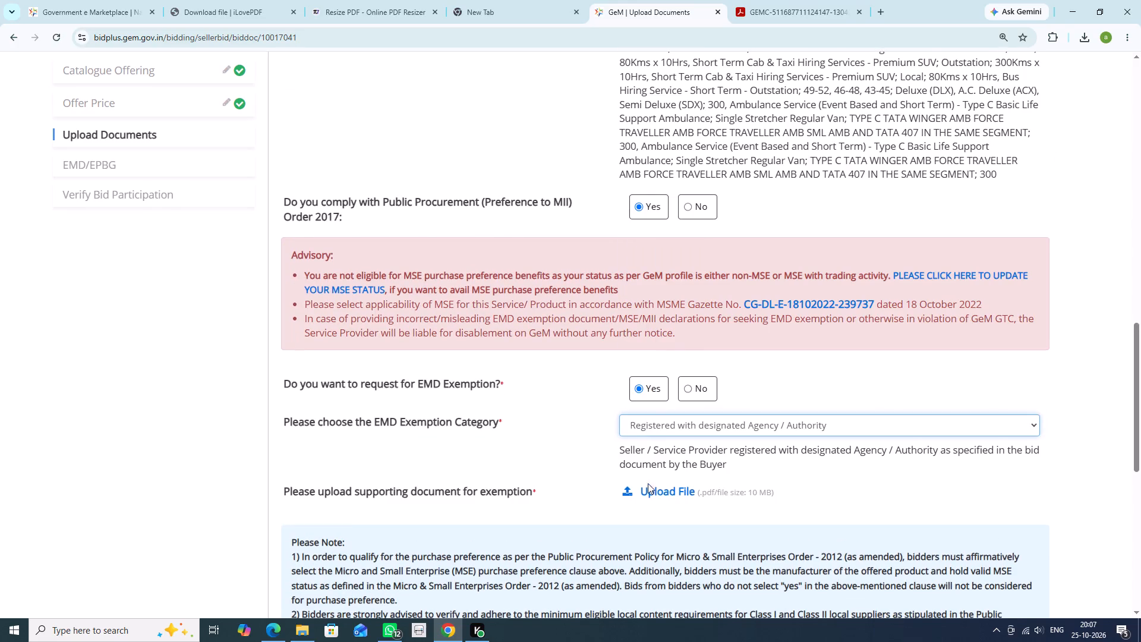
Find the MSME PDF in the VISHNU DOCS folder and upload it as the supporting document for the EMD exemption.
left_click(656, 489)
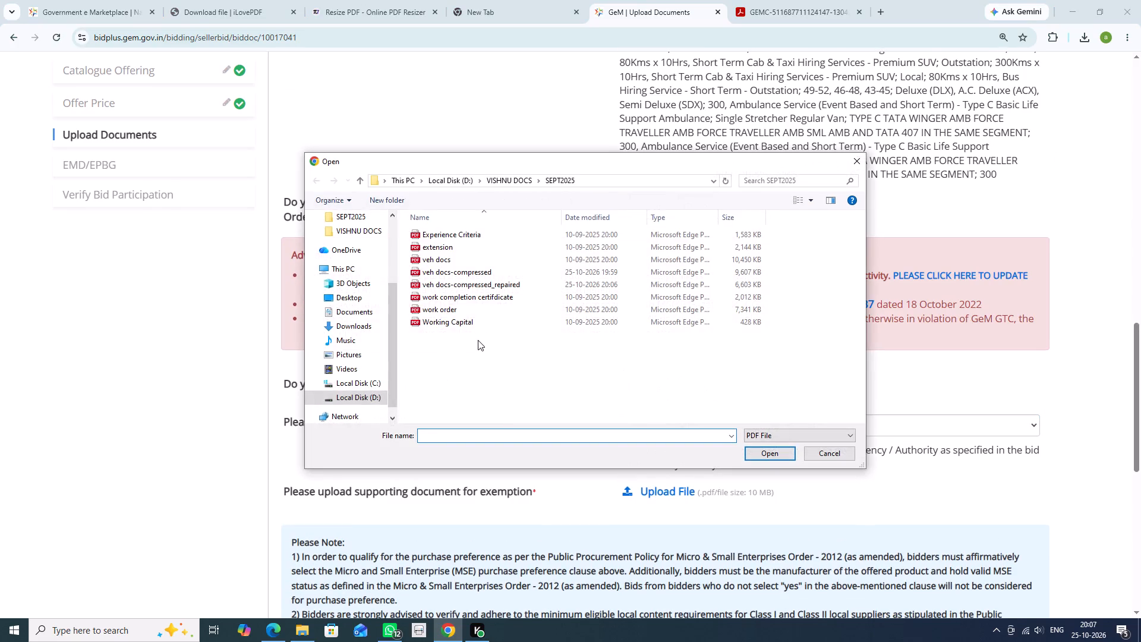
left_click(501, 180)
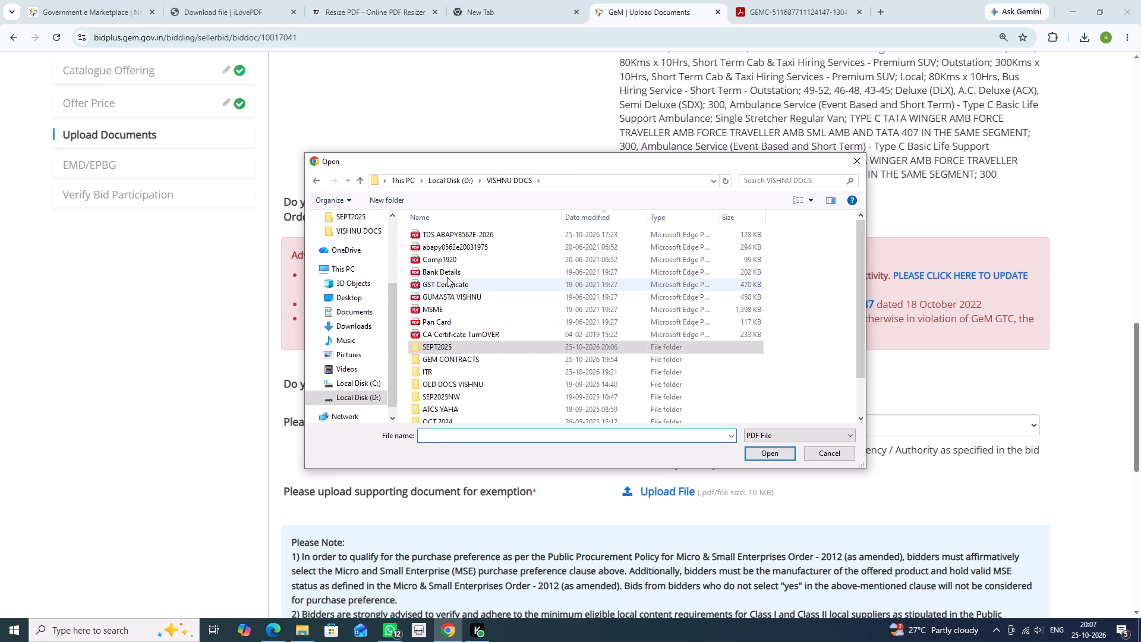
left_click(770, 182)
key("m")
key("s")
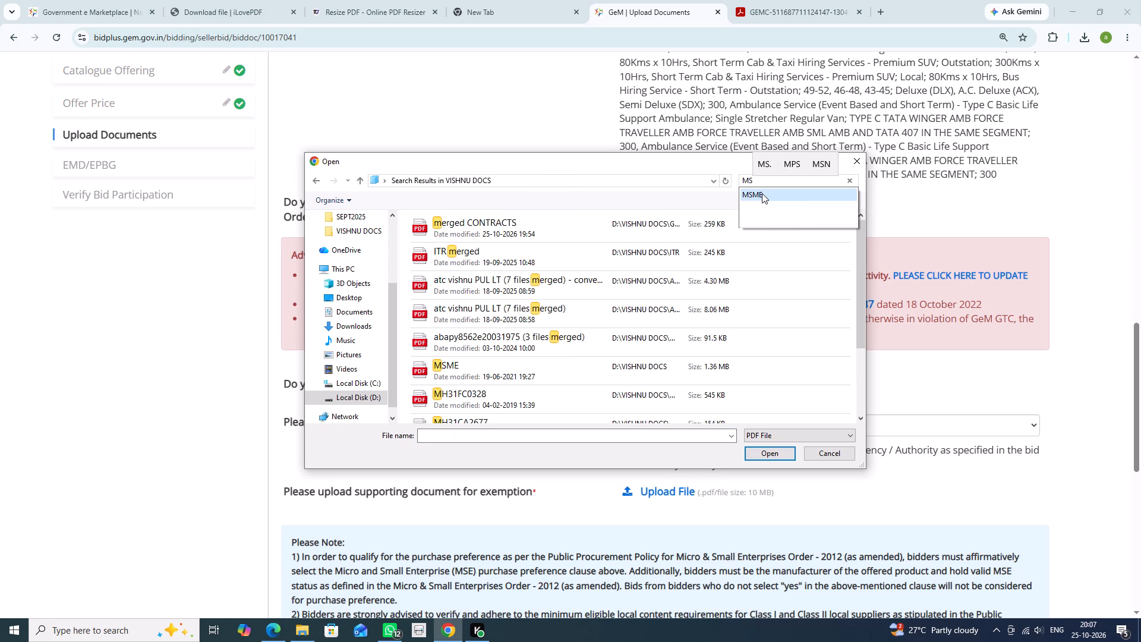
key("m")
left_click(437, 233)
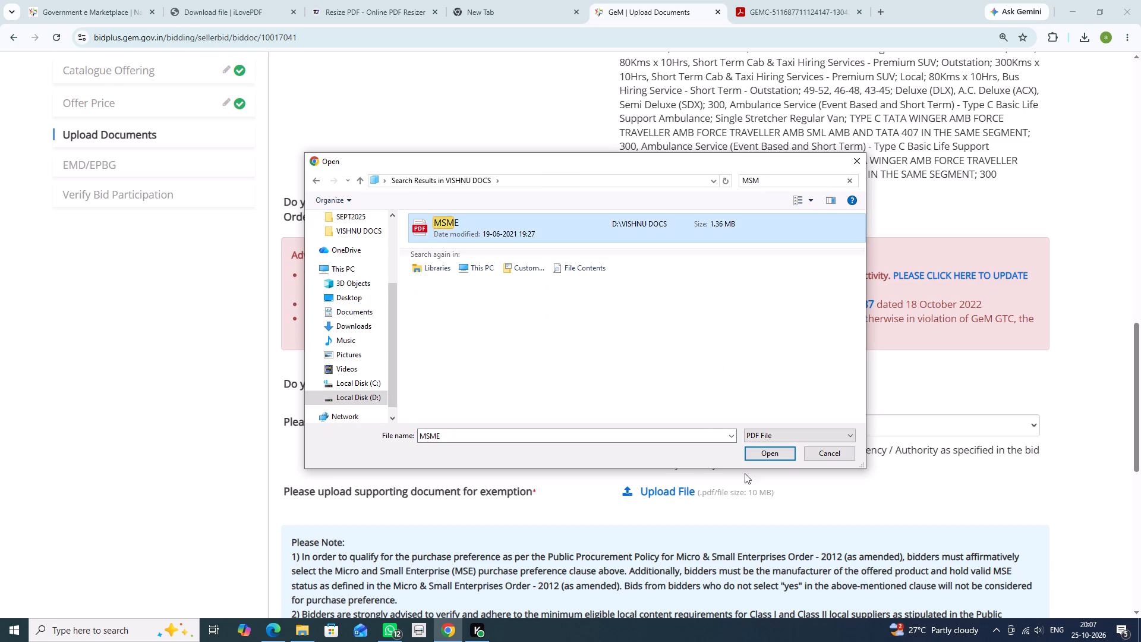
left_click(775, 451)
Review the Upload Documents form and check the progress of the vehicle document and EMD exemption uploads.
scroll(754, 464, "down", 4)
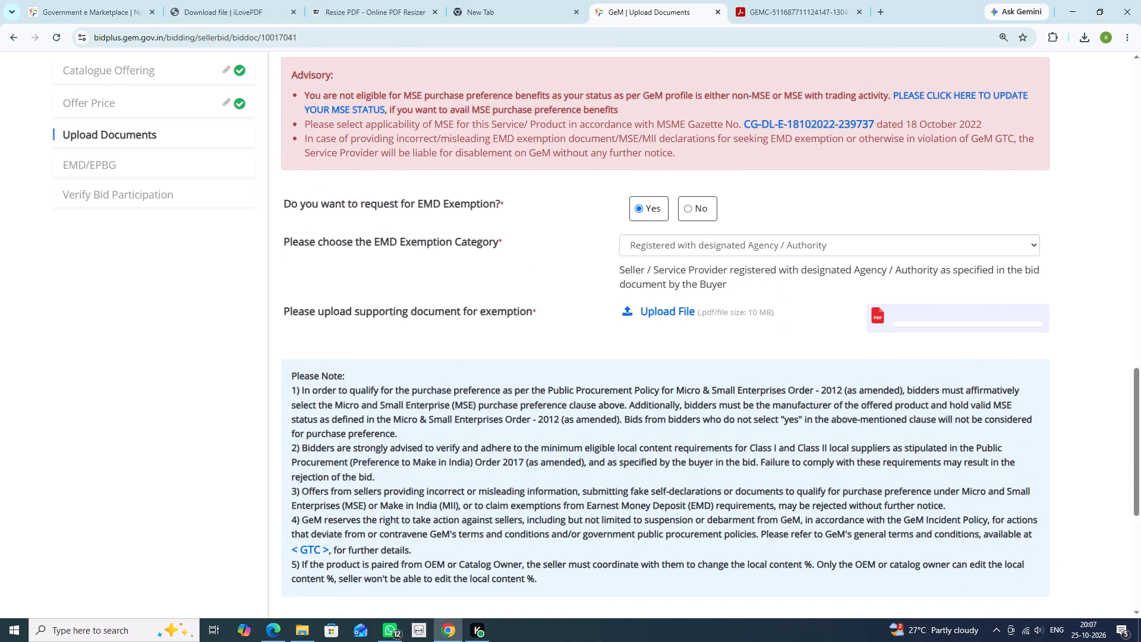
scroll(757, 456, "up", 15)
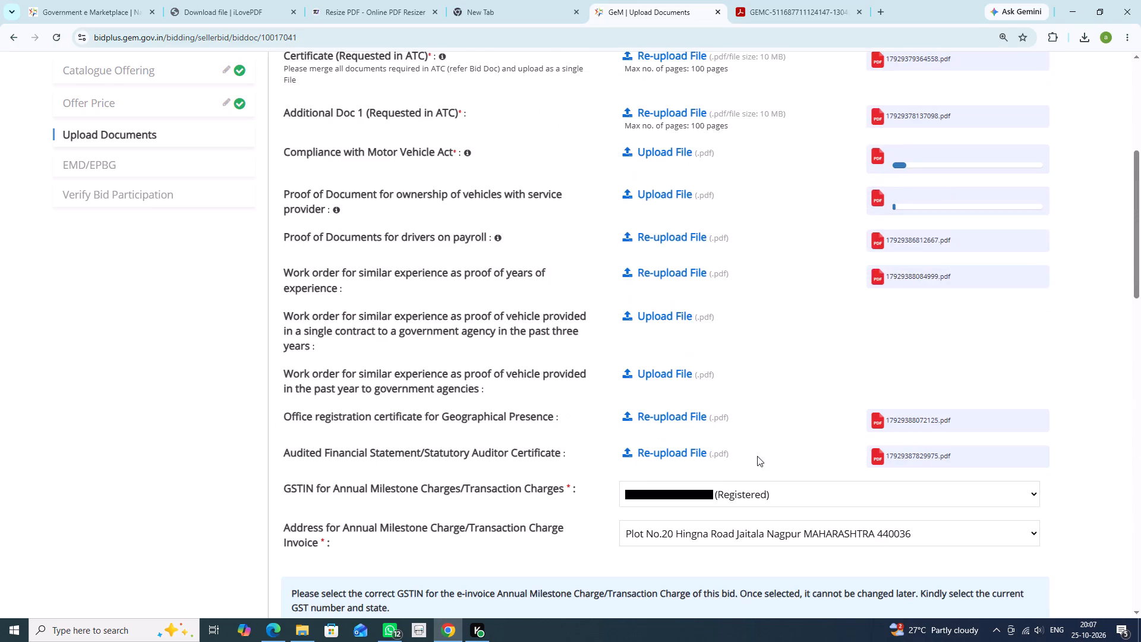
scroll(757, 456, "up", 3)
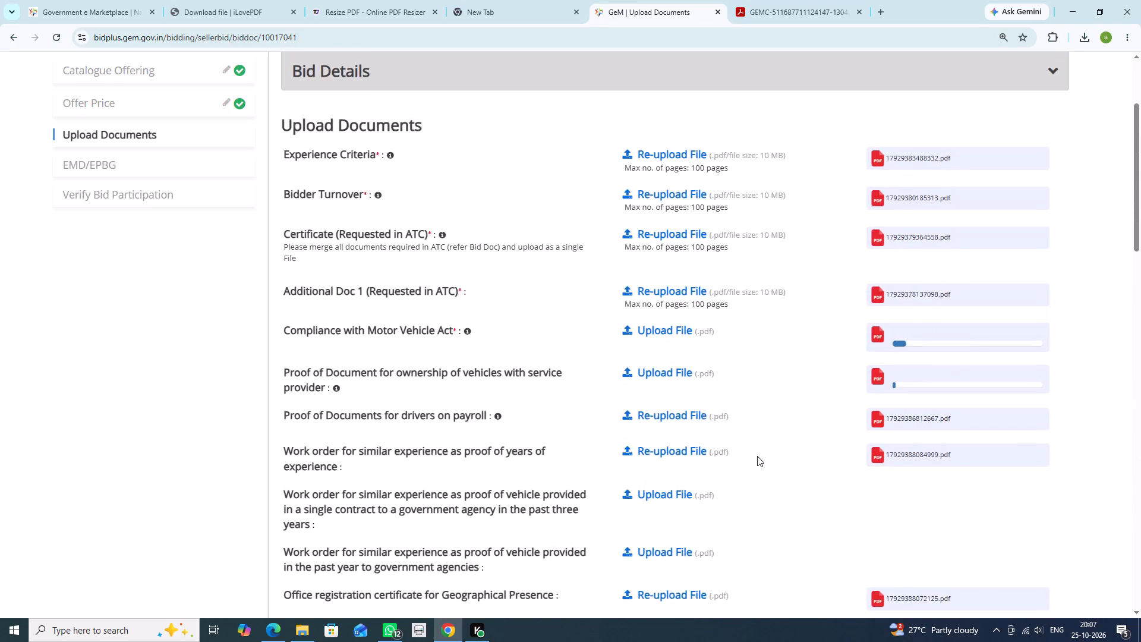
scroll(757, 456, "down", 17)
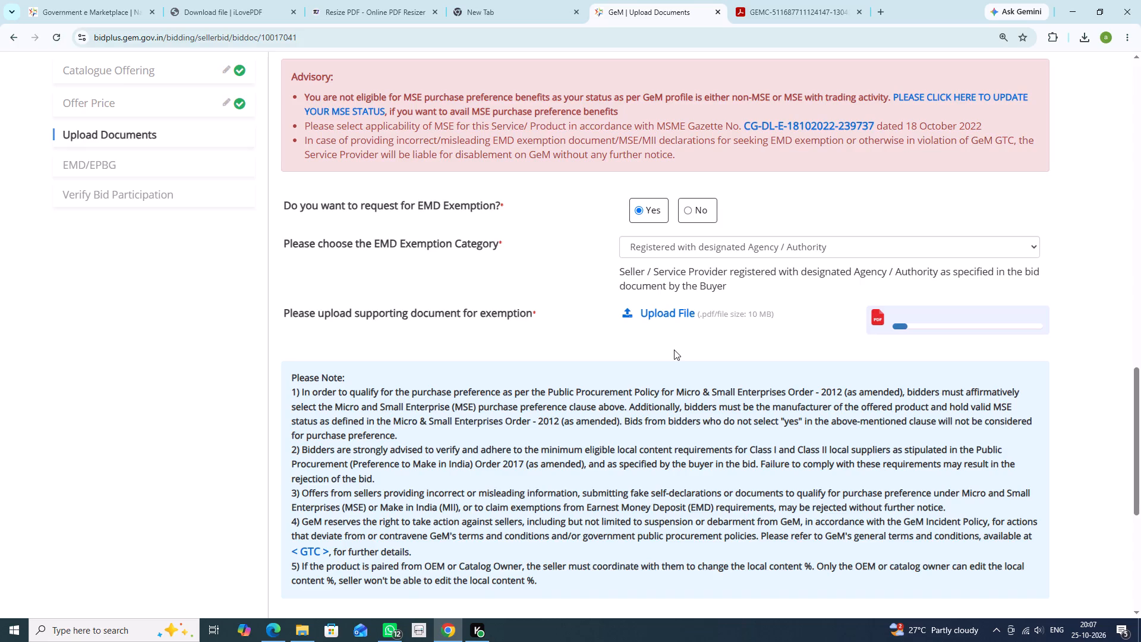
scroll(674, 350, "up", 5)
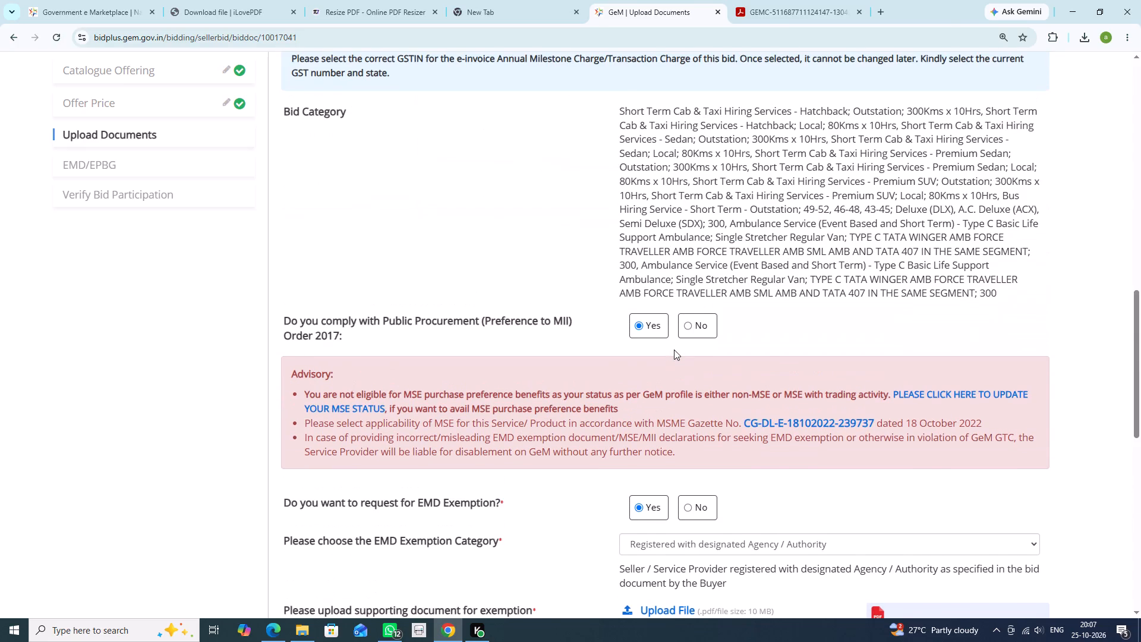
scroll(674, 350, "up", 11)
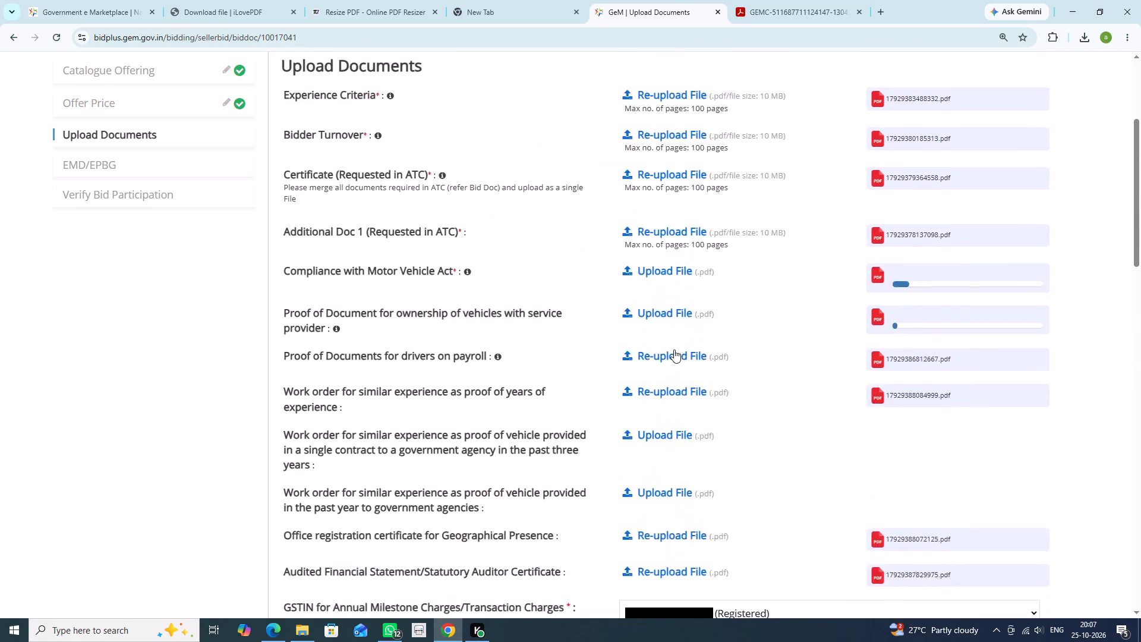
scroll(674, 350, "up", 1)
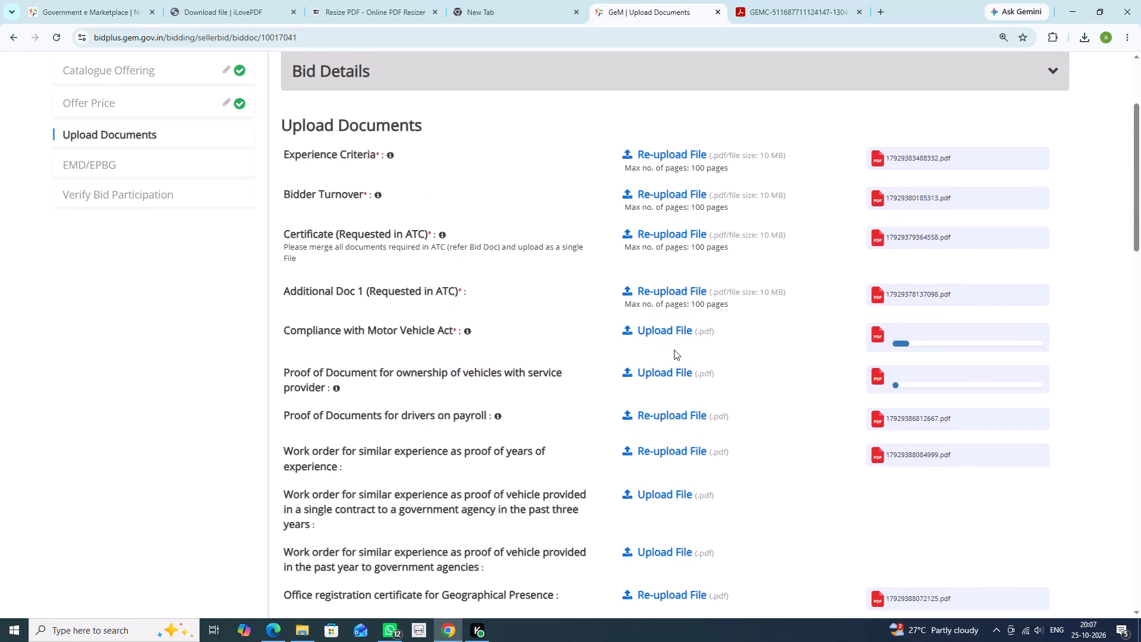
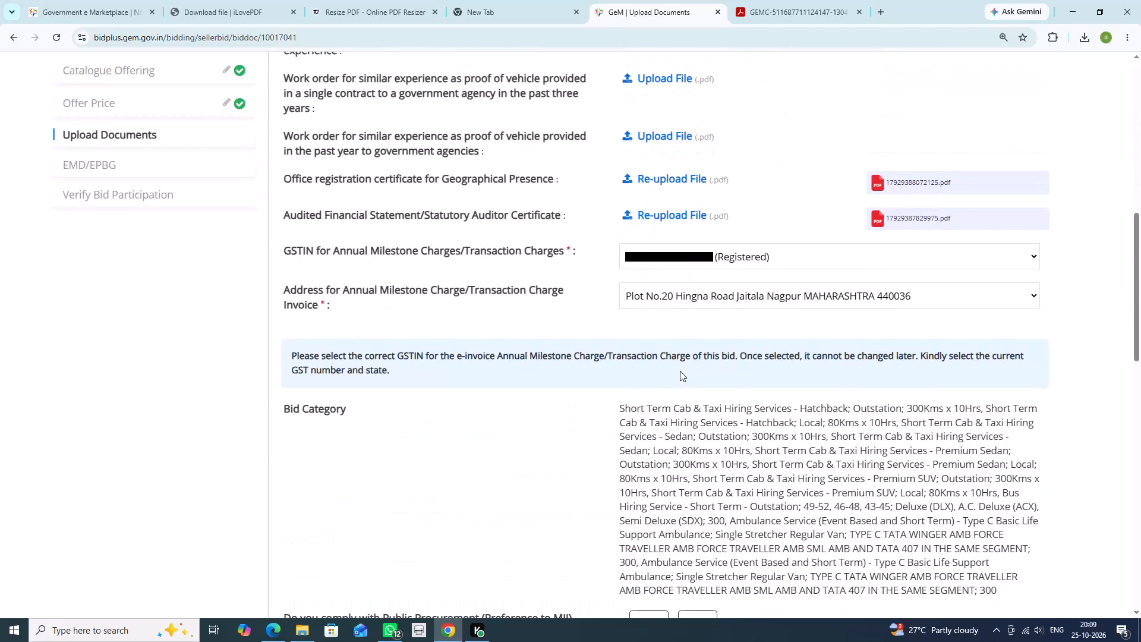
Review the completed Upload Documents form and monitor the Motor Vehicle Act compliance and vehicle ownership proof uploads.
scroll(680, 371, "down", 8)
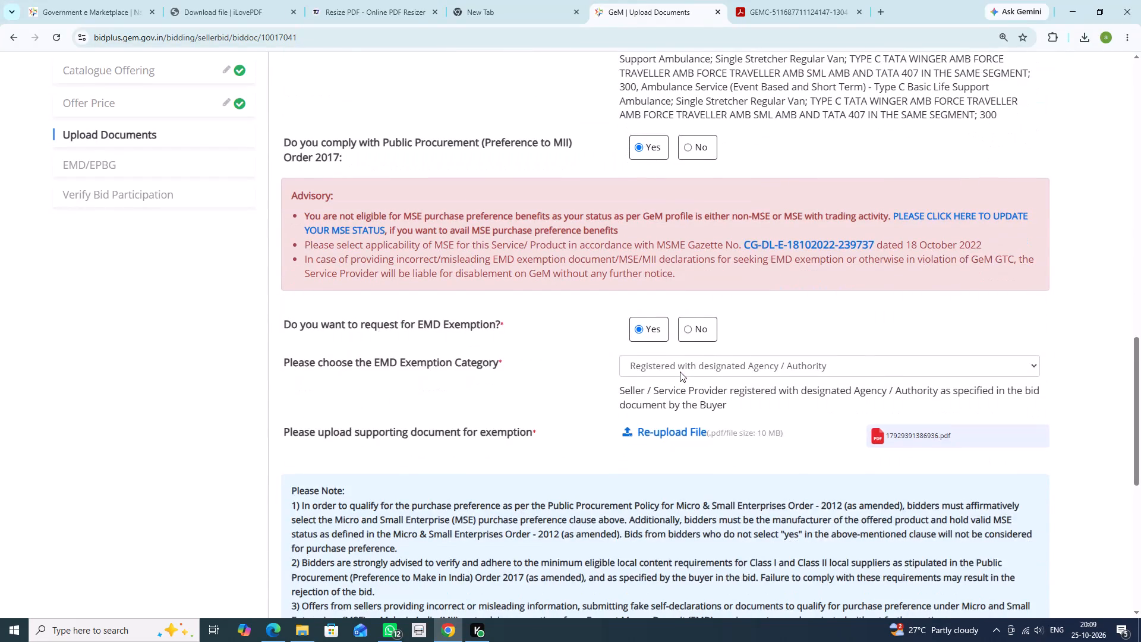
scroll(680, 372, "up", 17)
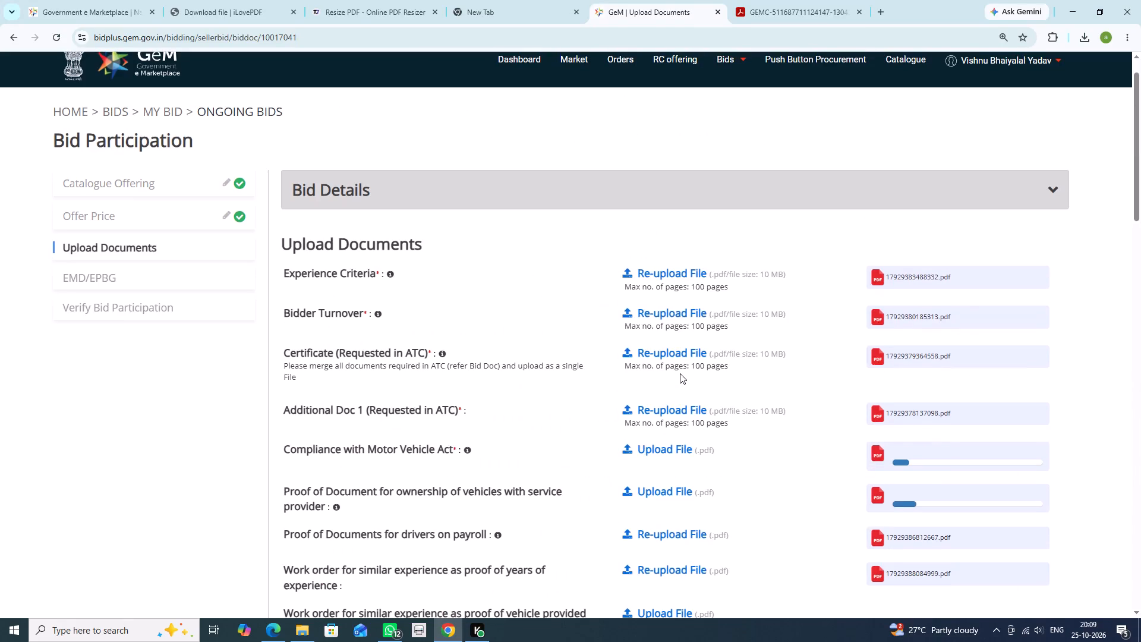
scroll(680, 376, "down", 3)
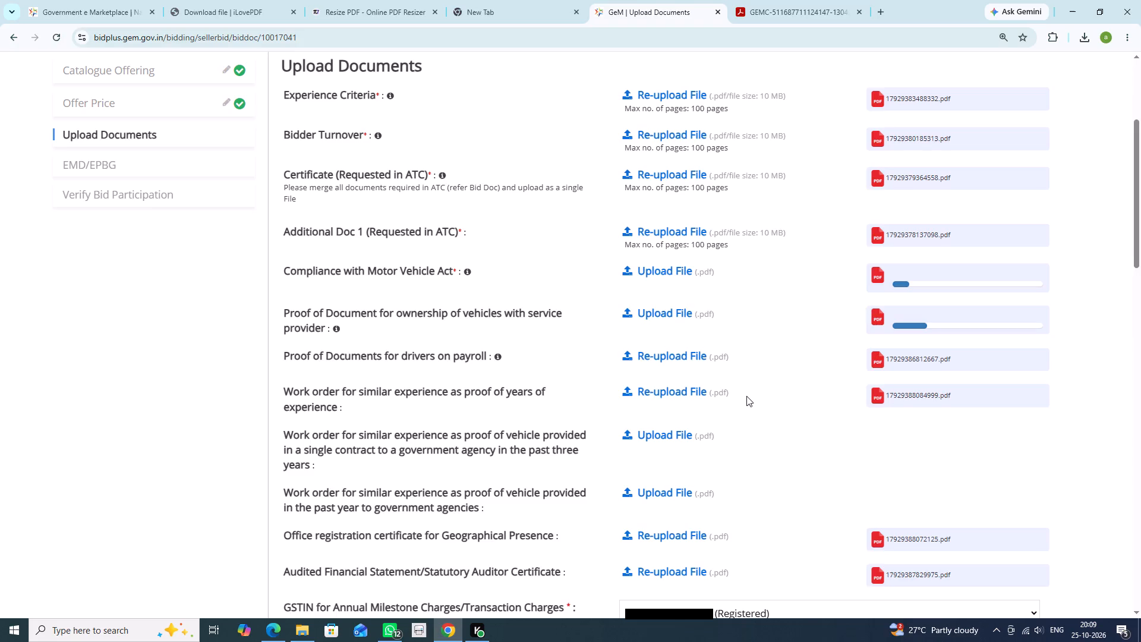
scroll(746, 396, "down", 3)
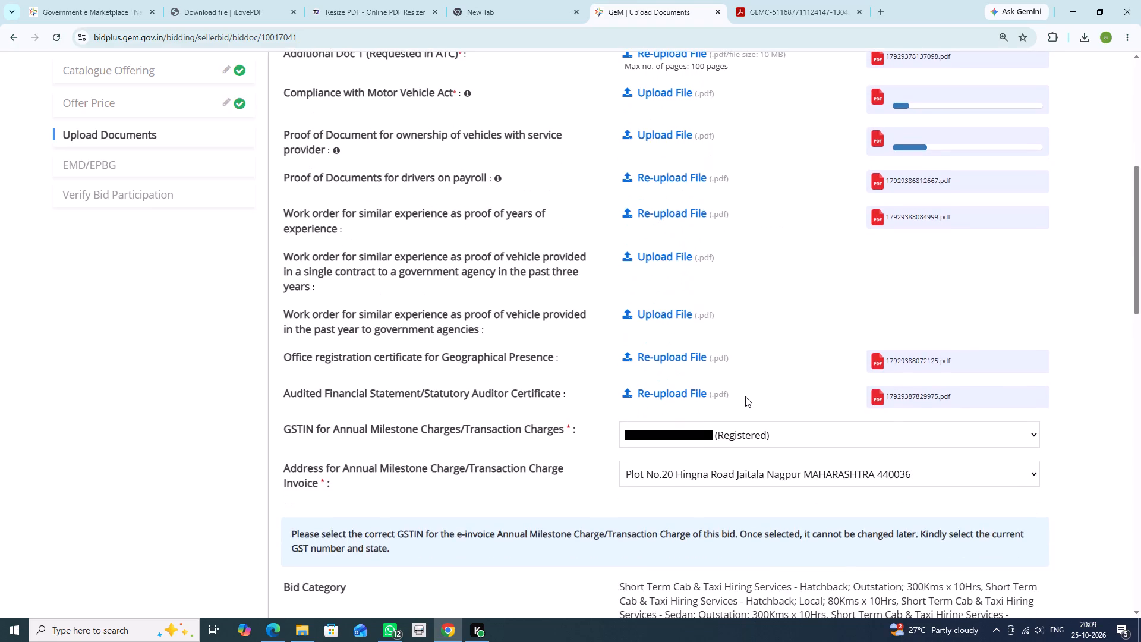
scroll(748, 394, "up", 1)
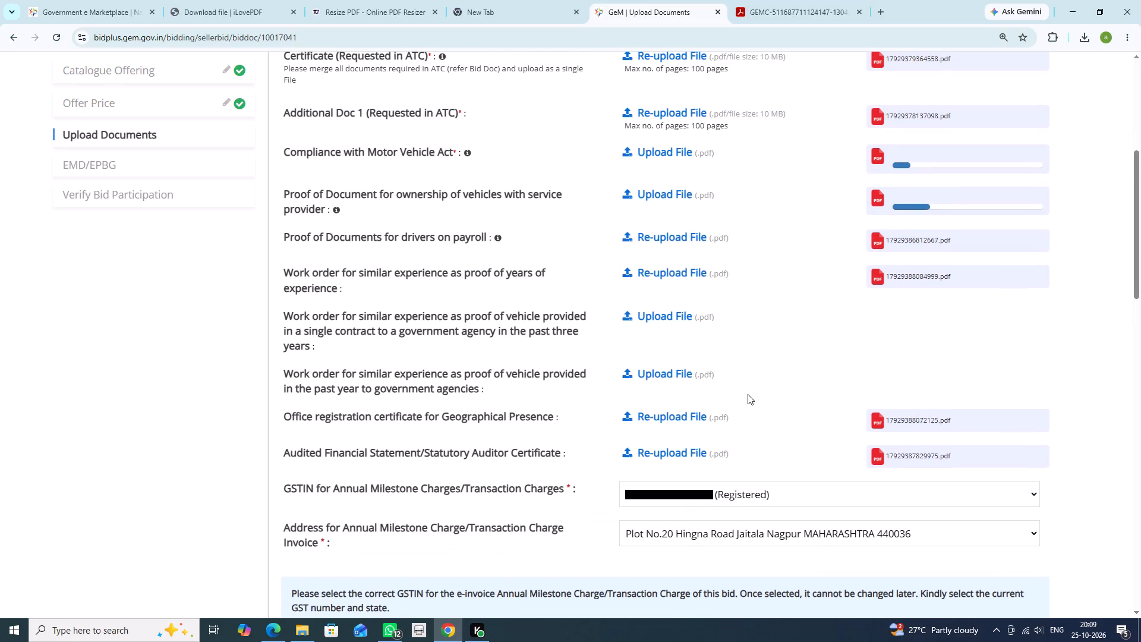
scroll(748, 394, "up", 3)
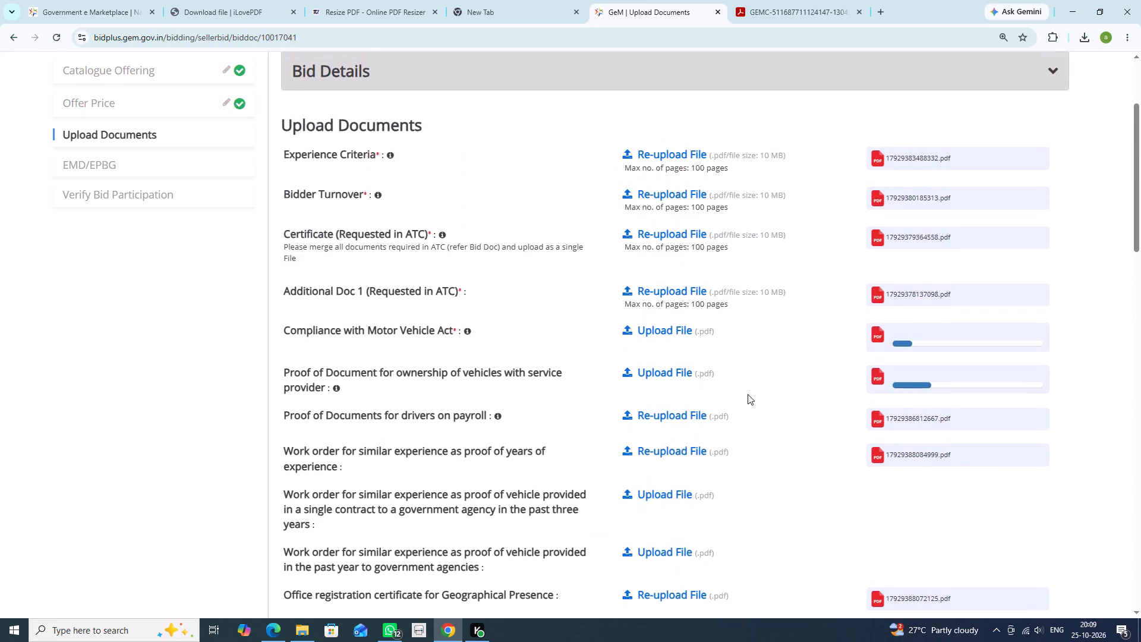
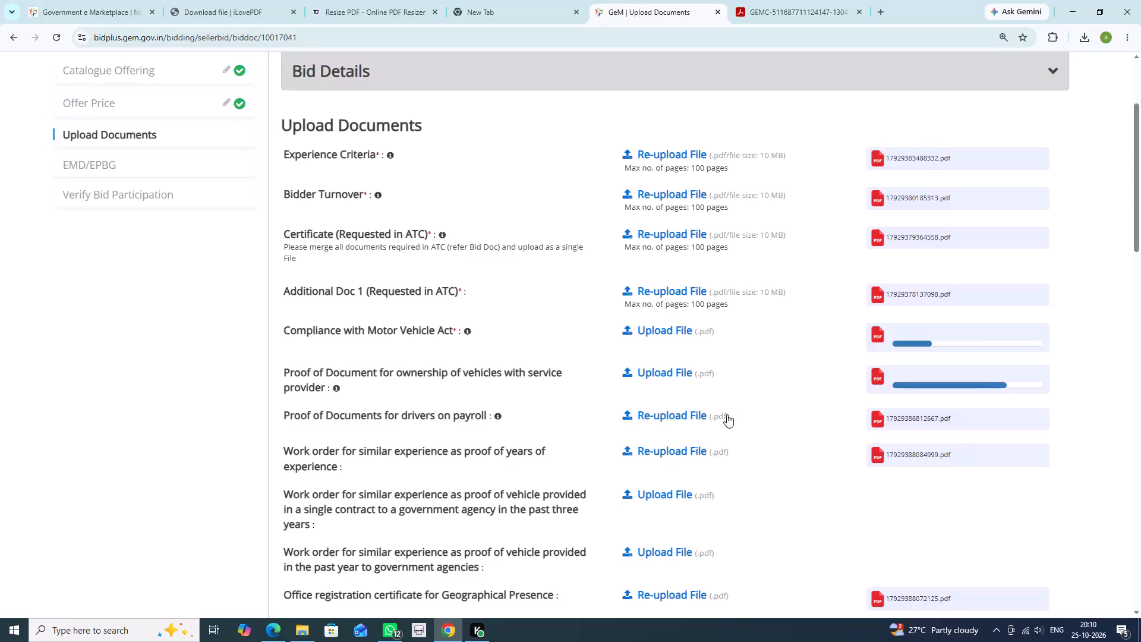
Review the remaining document uploads, GSTIN and invoice address selections, MII compliance answer, and EMD exemption details.
scroll(727, 414, "down", 7)
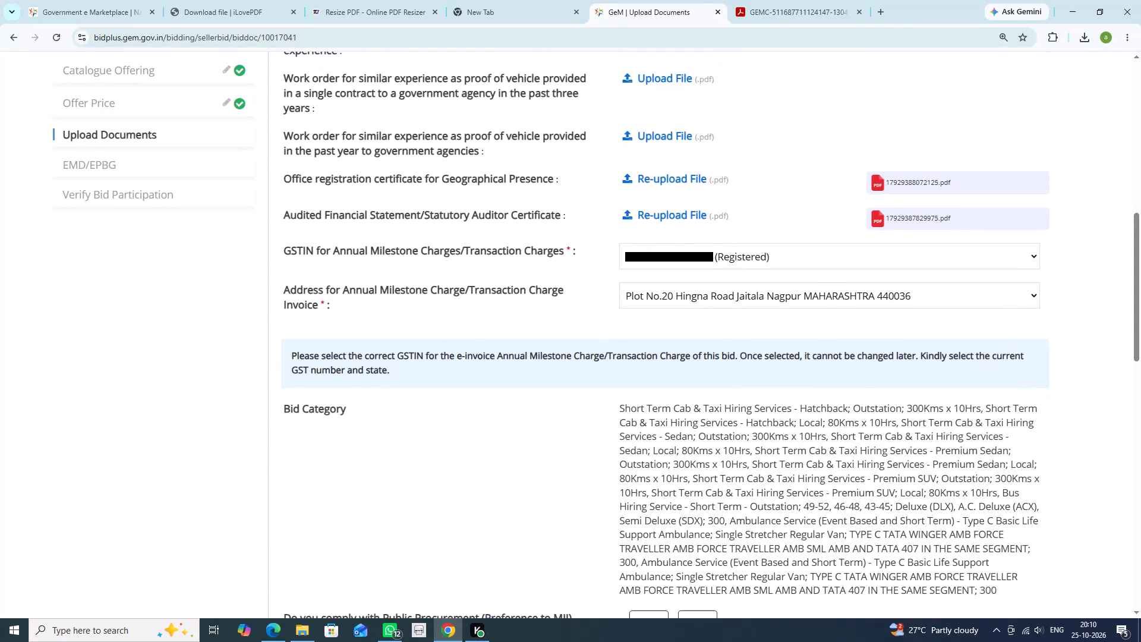
scroll(727, 414, "down", 9)
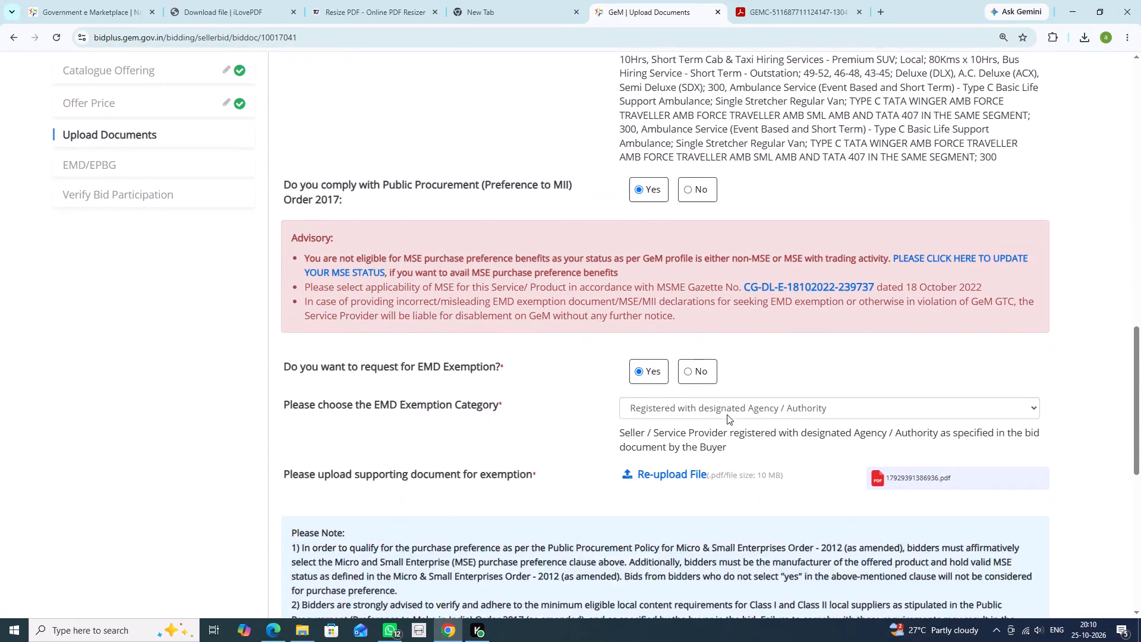
Return to the uploaded documents list and check the progress of the Motor Vehicle Act compliance and vehicle ownership proof uploads.
scroll(727, 414, "up", 2)
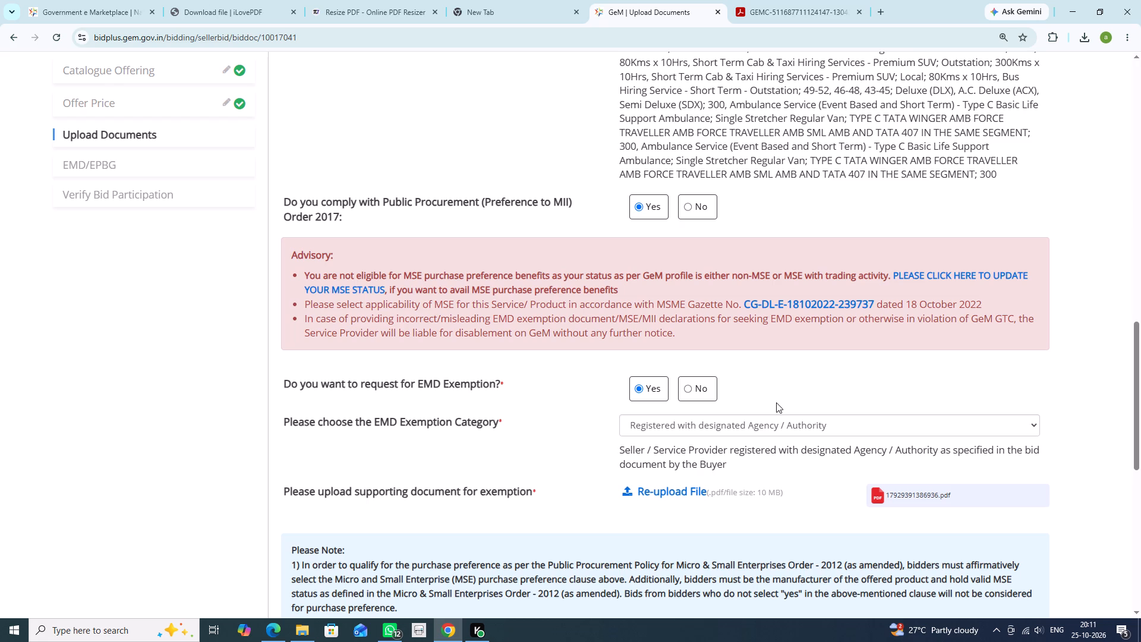
scroll(799, 374, "up", 4)
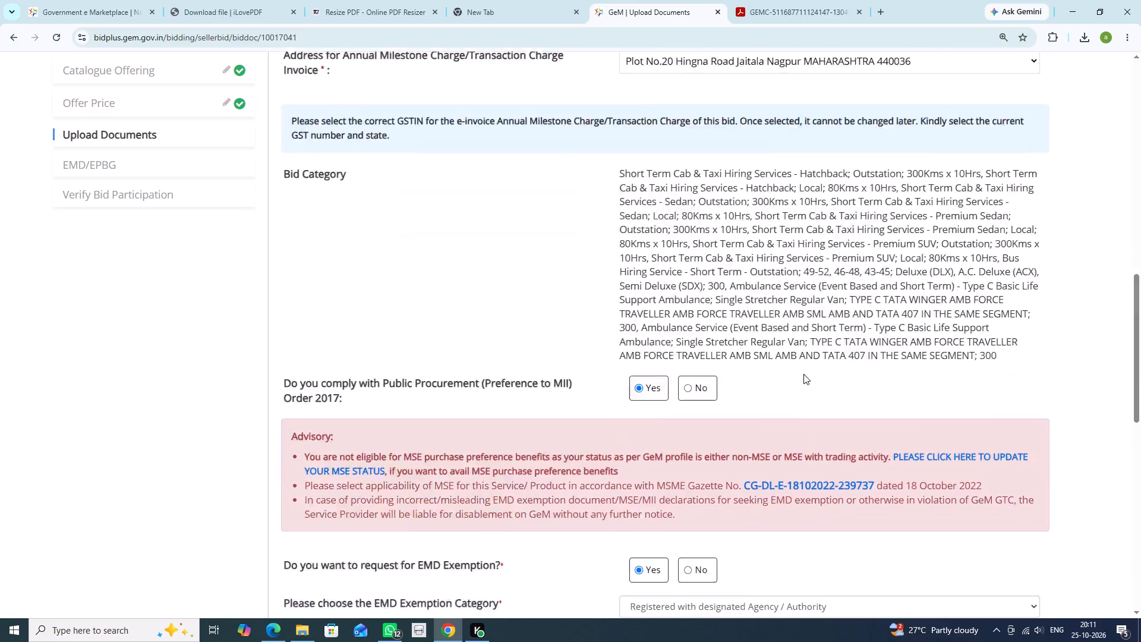
scroll(803, 374, "up", 9)
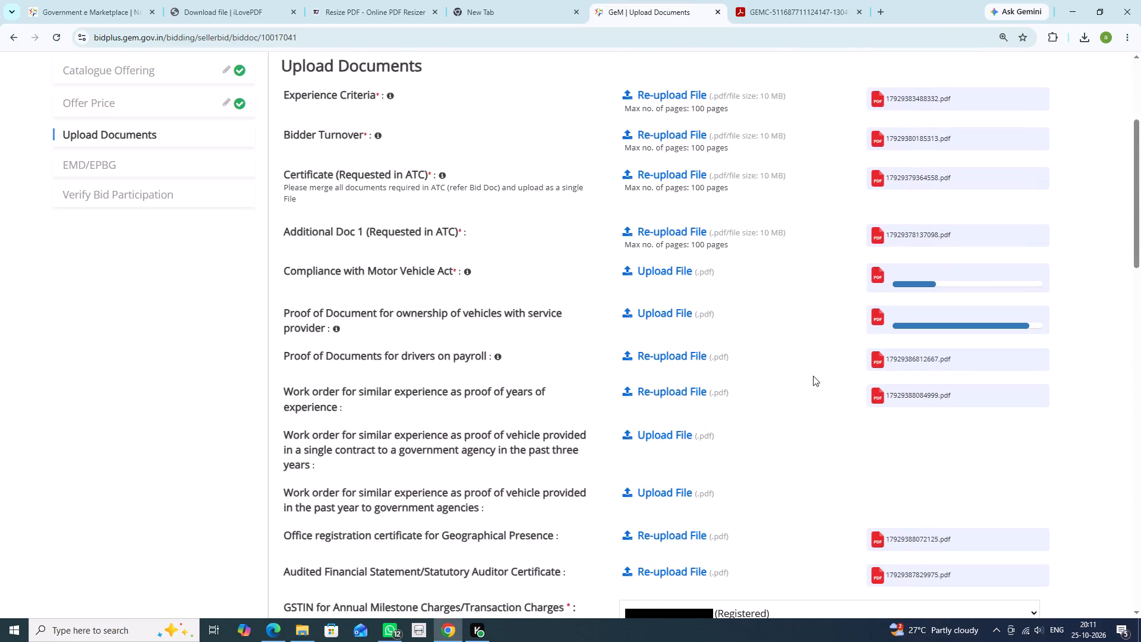
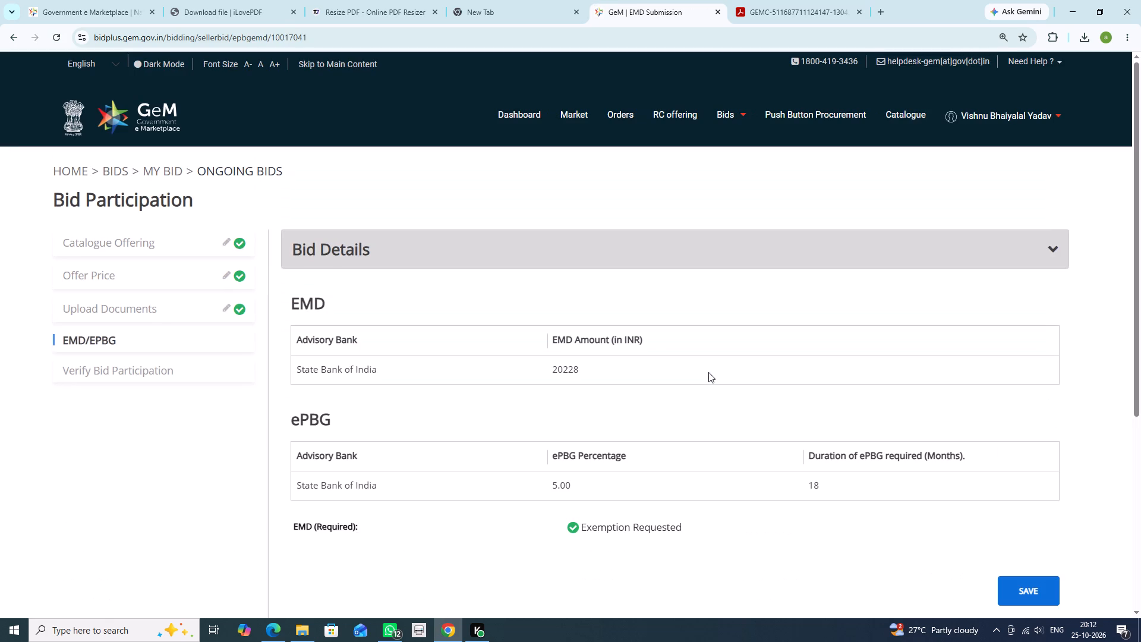
Save the EMD/EPBG stage with the EMD exemption requested.
left_click(1025, 595)
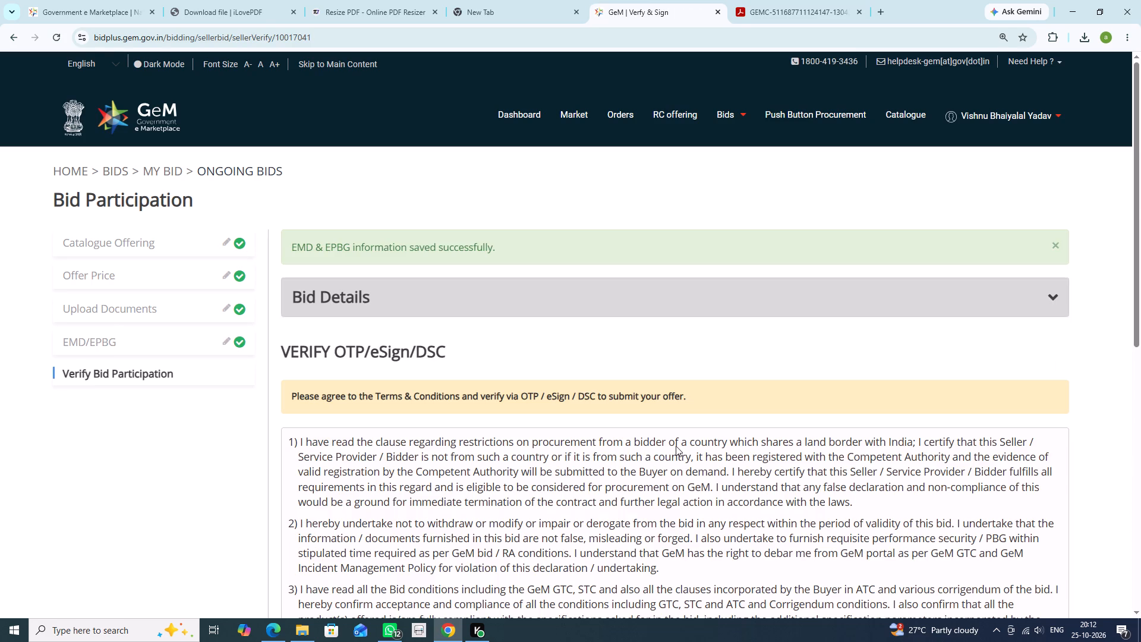
Agree to the Terms & Conditions and bid clauses, and start mobile OTP verification to submit the offer.
scroll(676, 446, "down", 5)
left_click(292, 365)
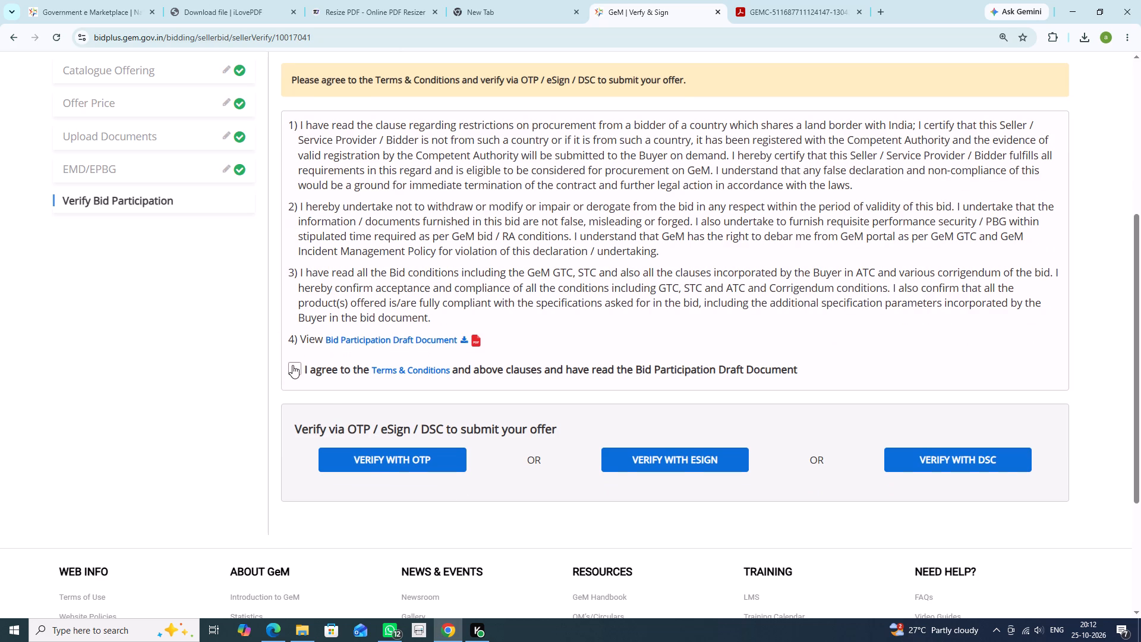
left_click(384, 462)
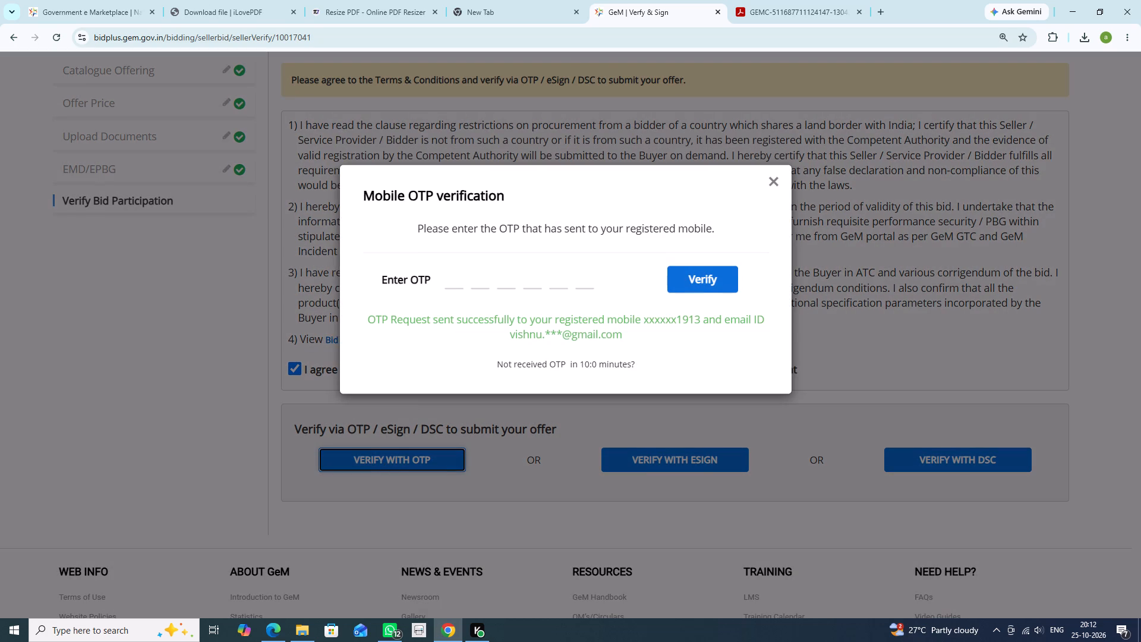
left_click(456, 284)
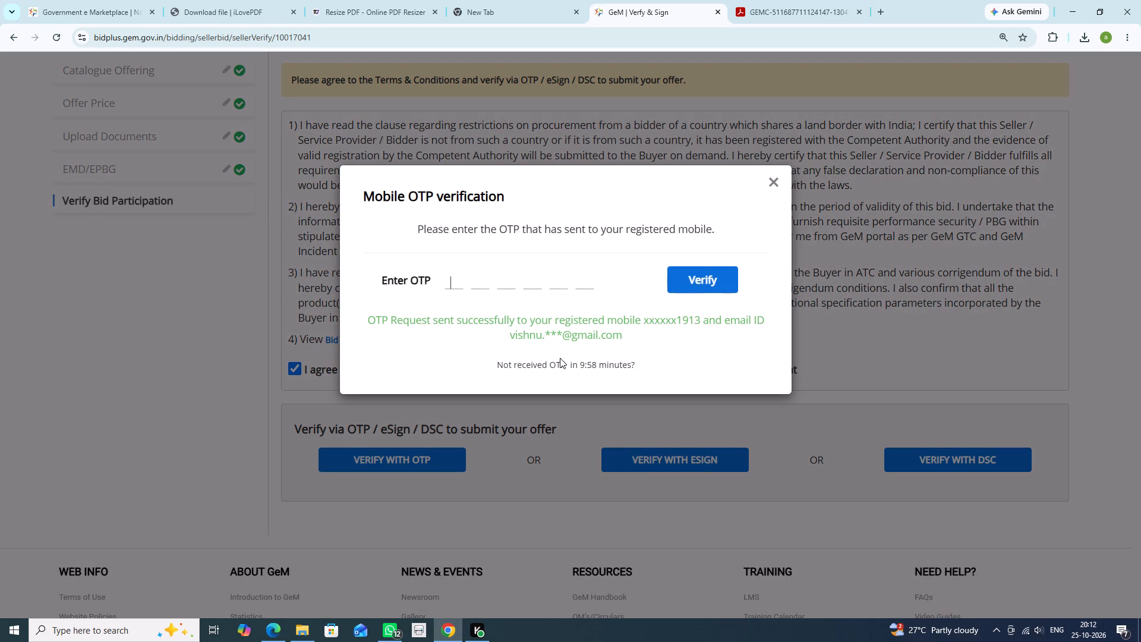